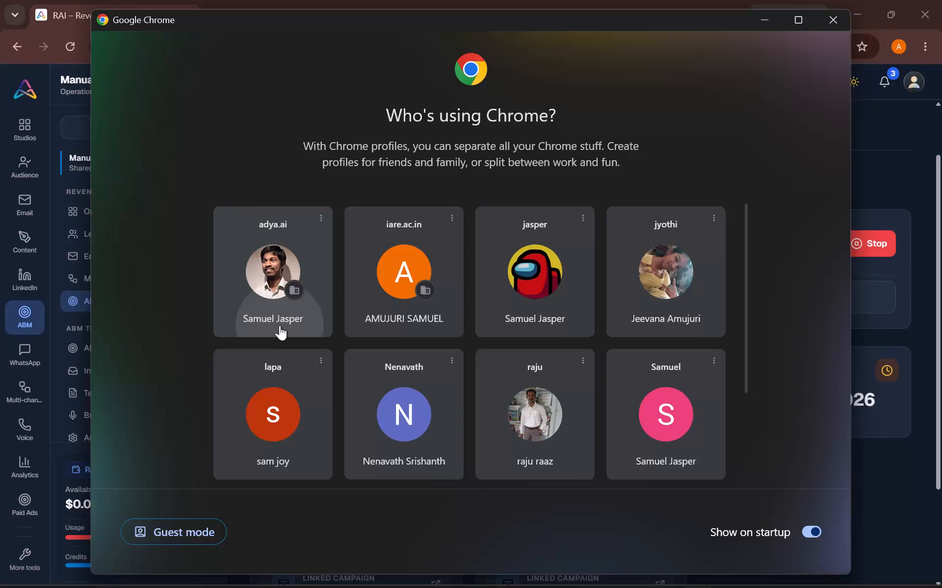
Open ADYA Mail in the adya.ai work profile and add a new blank tab beside it.
key("m")
key("Return")
key("ctrl+t")
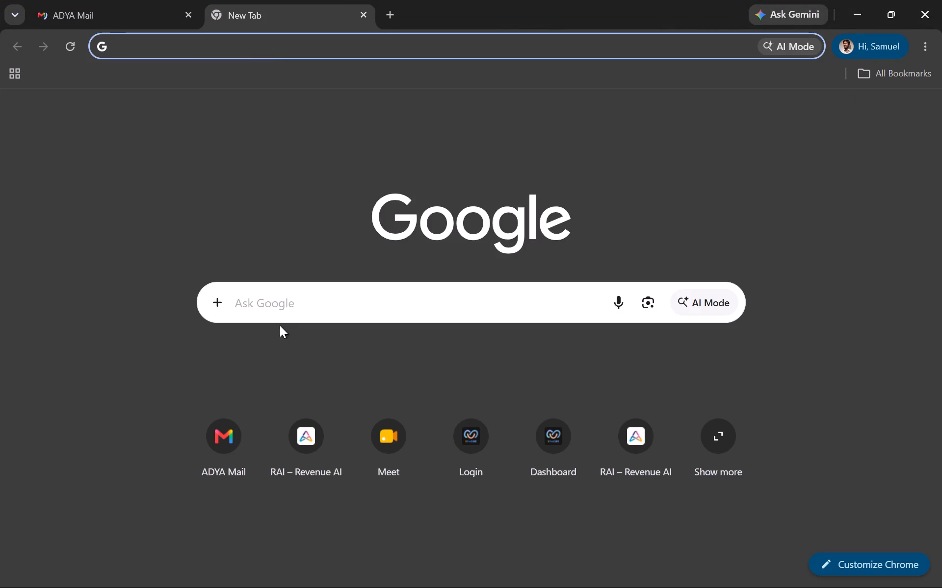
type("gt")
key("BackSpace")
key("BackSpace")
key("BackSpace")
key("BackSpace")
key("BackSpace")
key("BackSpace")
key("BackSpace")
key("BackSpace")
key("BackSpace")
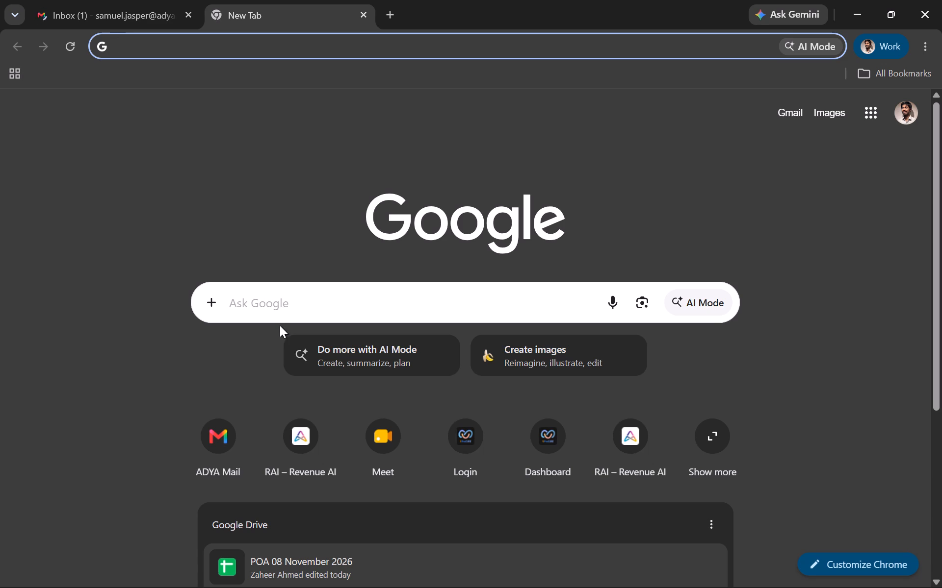
Look through the recent Google Drive files listed on the new tab page.
scroll(280, 325, "down", 2)
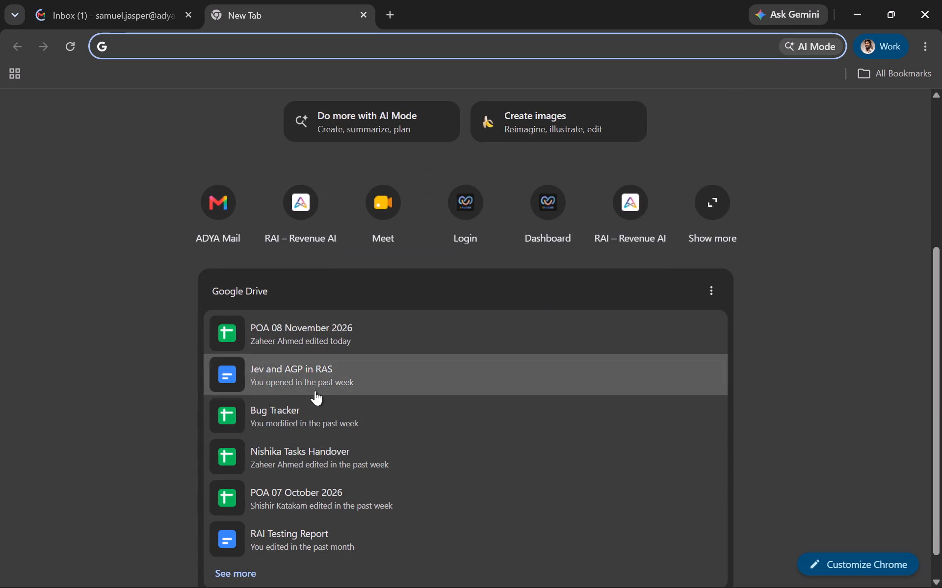
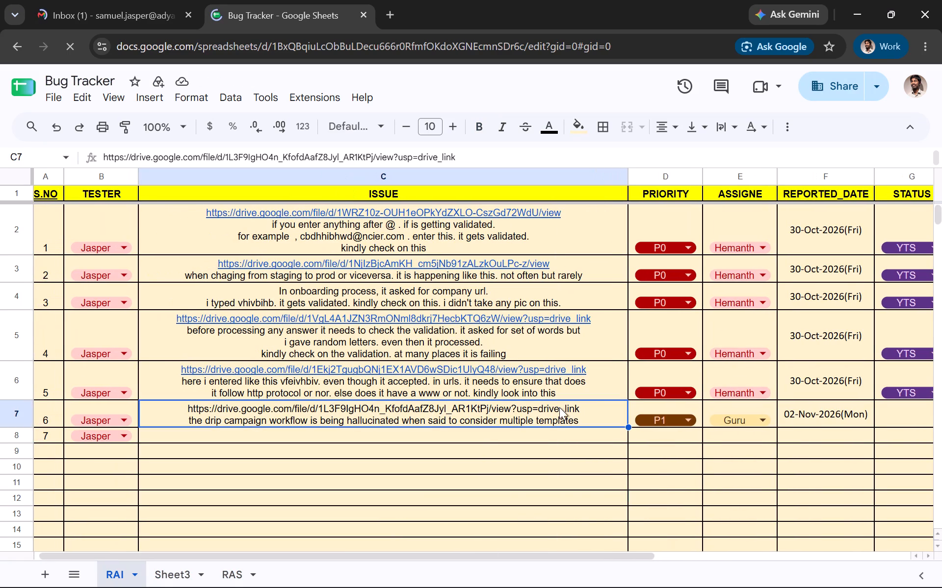
Copy the Google Drive link from the issue cell of bug 6 and open it in a new tab.
left_click(593, 404)
left_click_drag(472, 158, 118, 163)
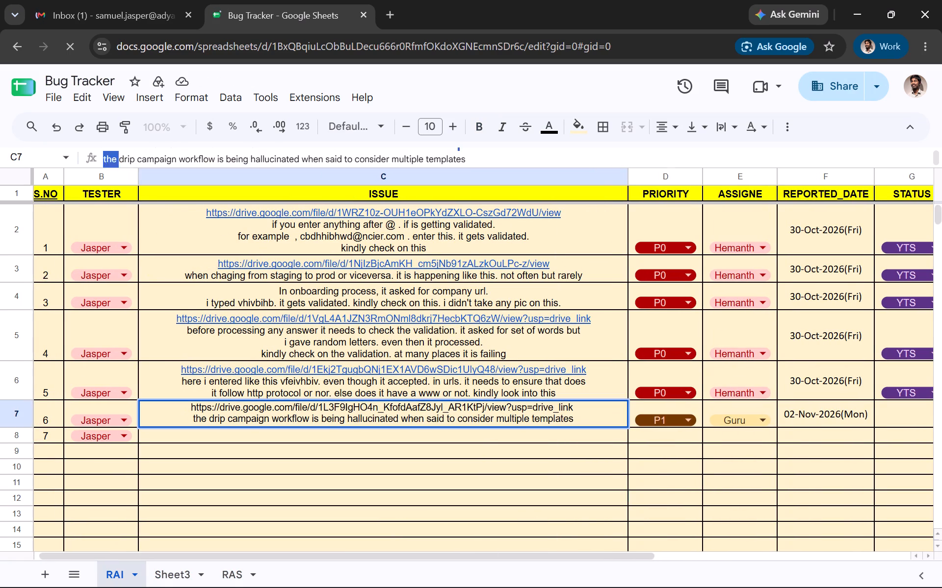
left_click_drag(118, 163, 95, 129)
key("ctrl+c")
key("ctrl+t")
key("ctrl+v")
key("Return")
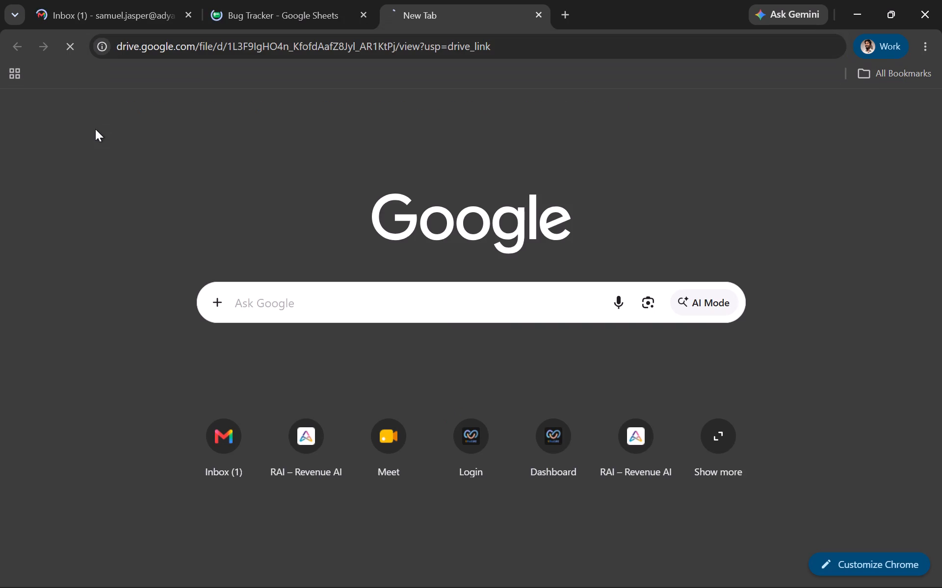
Open the sam folder of Google Drive in another new tab and preview recurring.png from it.
left_click(575, 5)
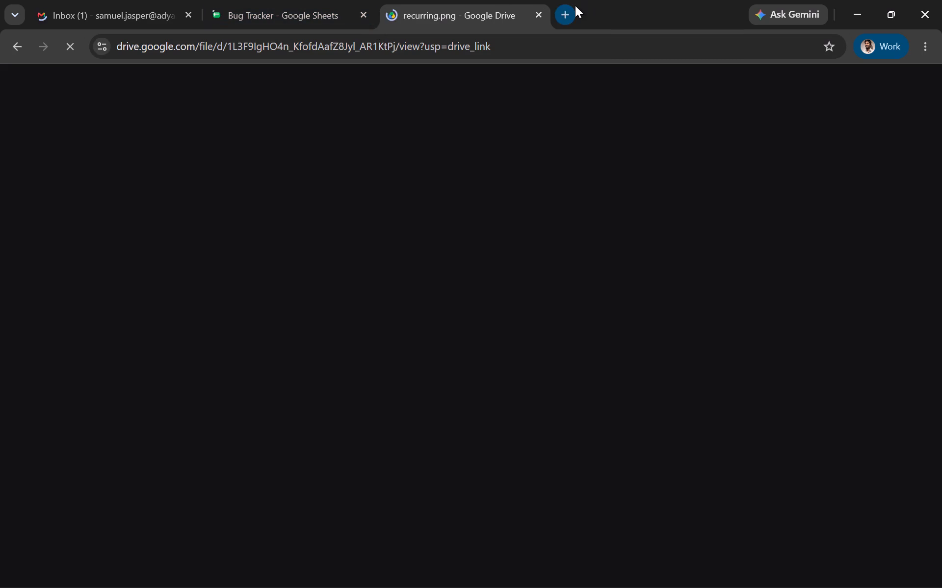
key("d")
key("Return")
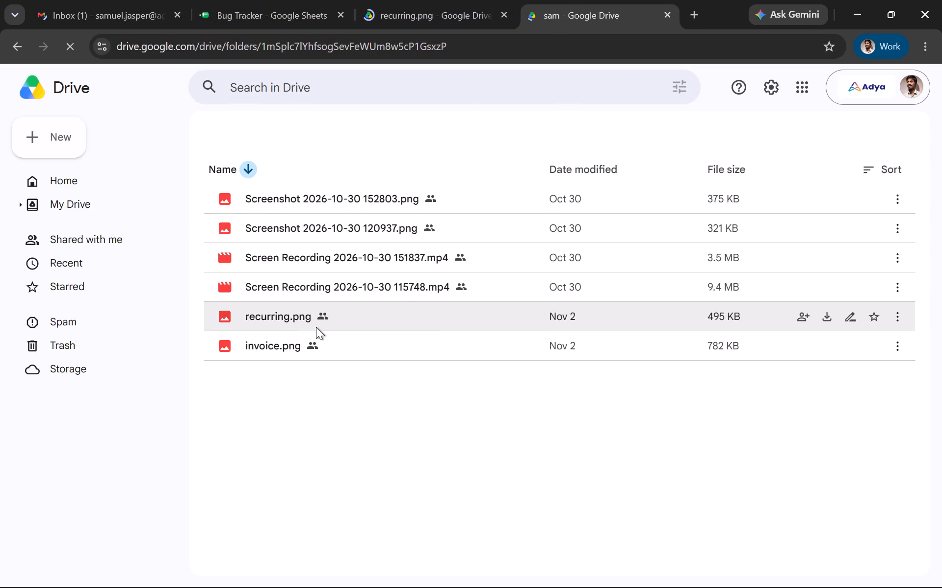
double_click(316, 327)
scroll(293, 346, "down", 1)
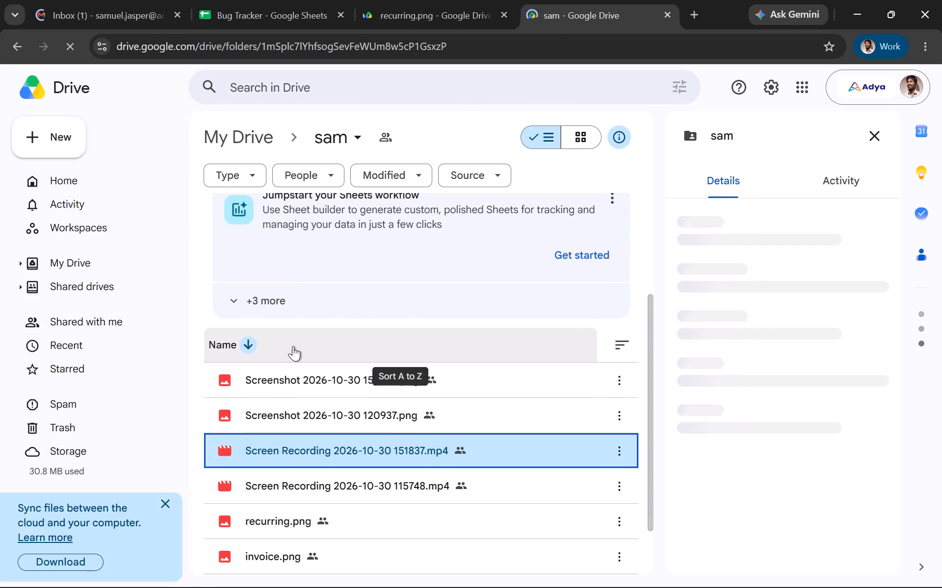
scroll(293, 346, "down", 1)
double_click(255, 445)
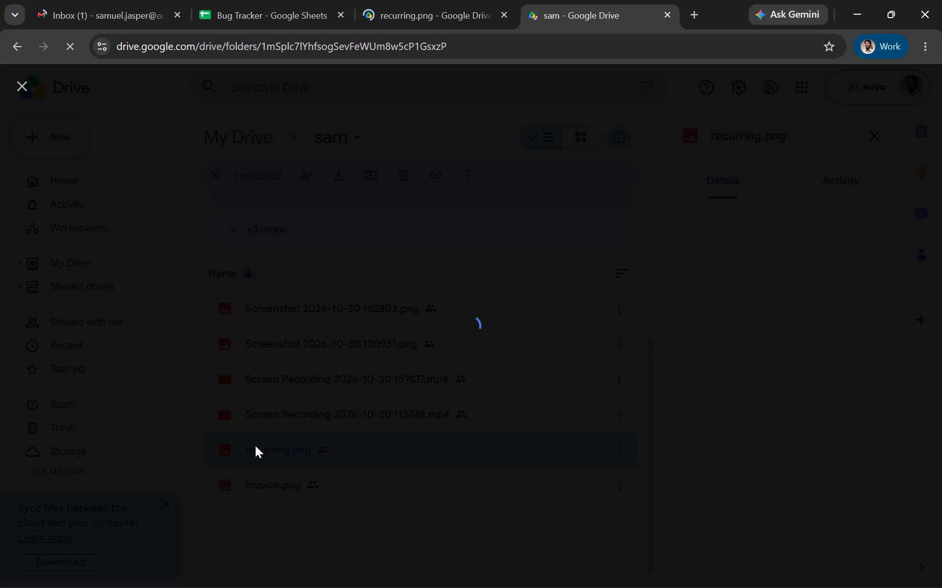
Check the recurring.png image opened from the bug 6 link, comparing with the sam folder tab, and close the image's tab.
left_click(413, 0)
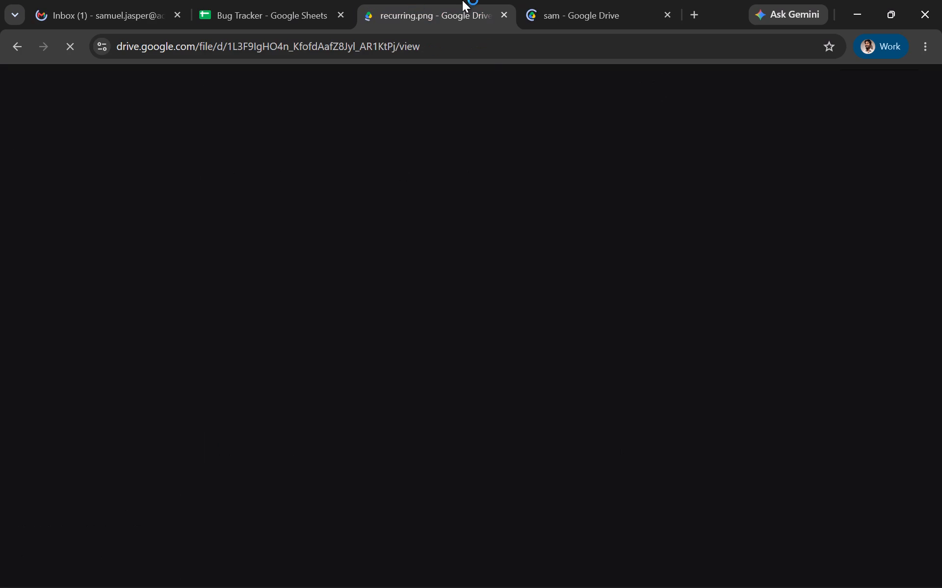
left_click(647, 0)
left_click(426, 0)
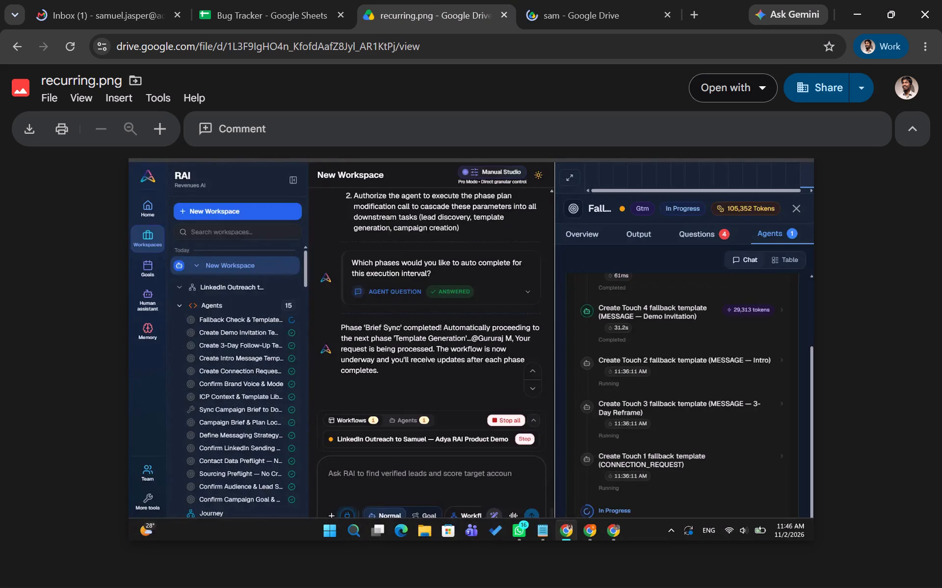
left_click(503, 16)
Return to the Bug Tracker spreadsheet and select the empty issue cell of bug 7 on the RAI sheet.
left_click(253, 0)
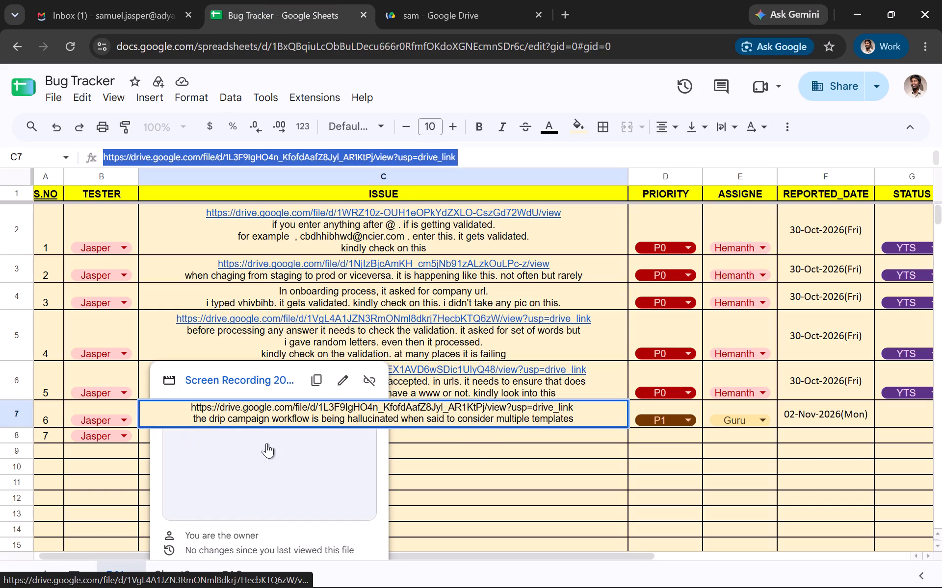
left_click(489, 433)
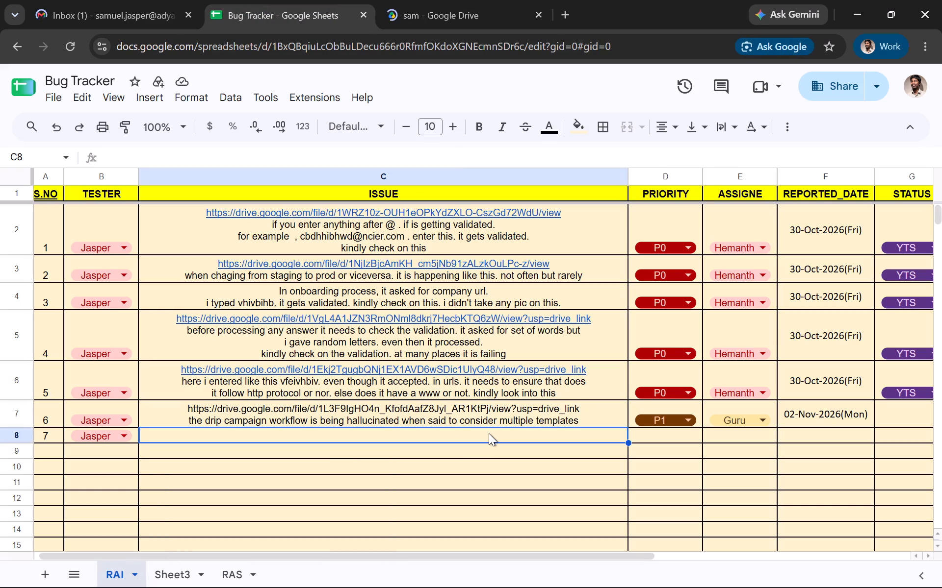
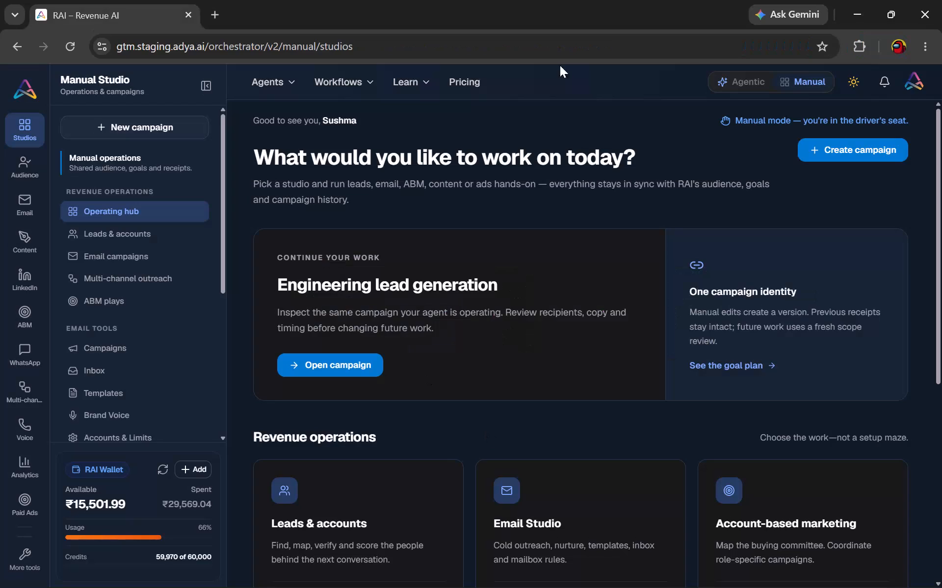
Find Telegram Desktop through the system search and launch it.
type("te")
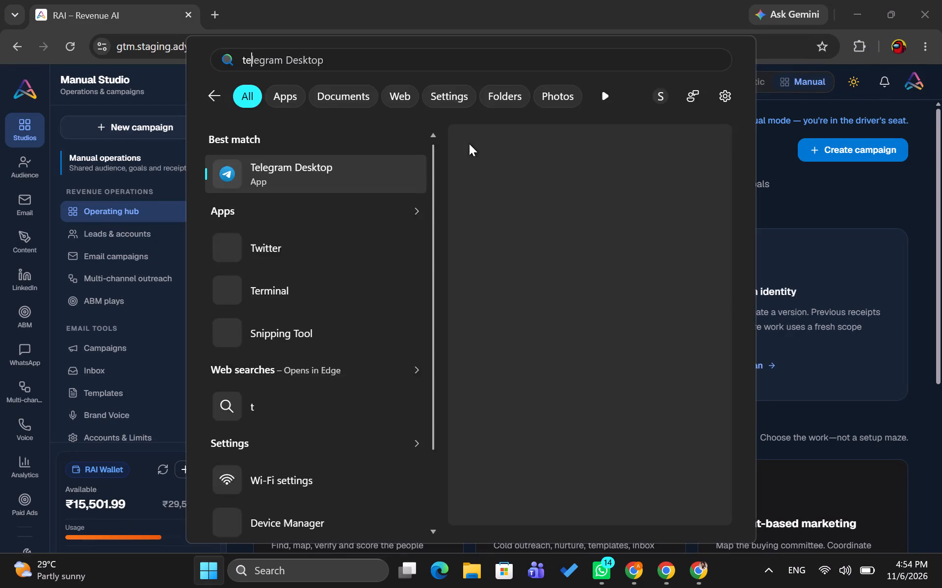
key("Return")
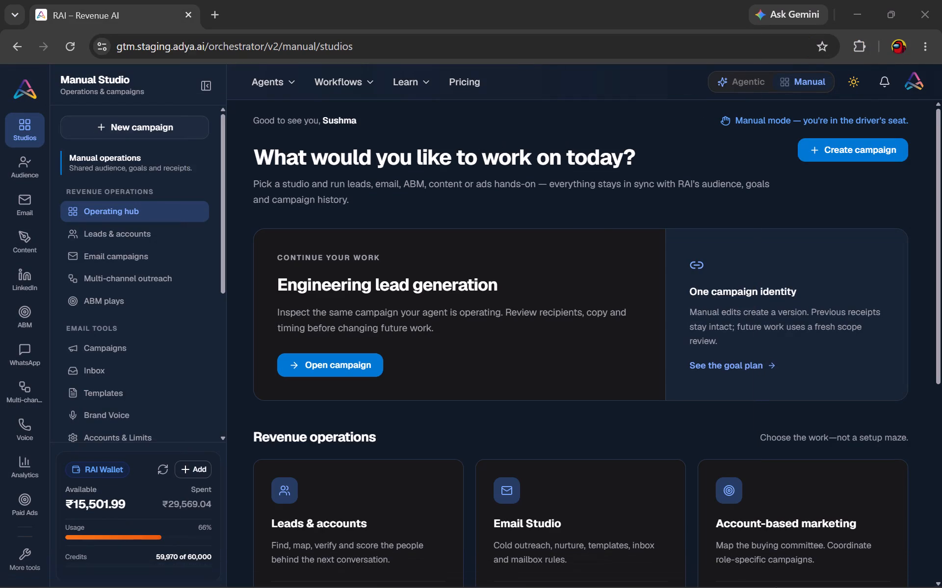
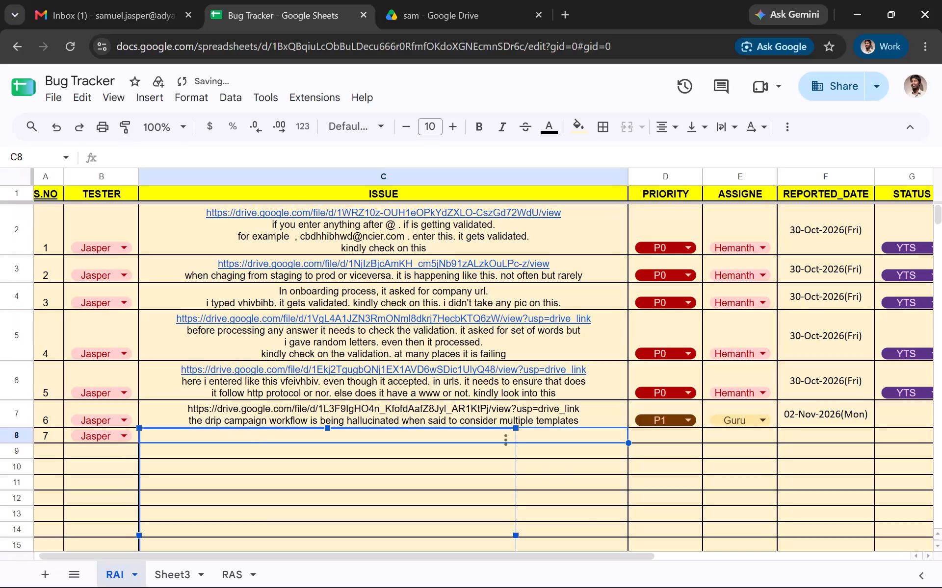
Delete the pasted Create New Meta Catalogue screenshot floating over the issue column of the RAI sheet.
left_click_drag(477, 462, 552, 446)
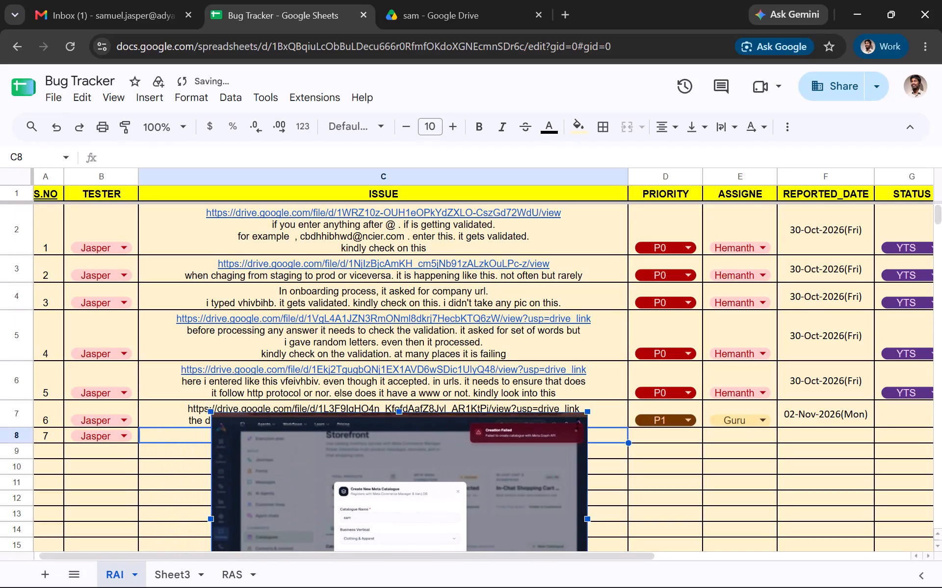
left_click_drag(552, 446, 552, 444)
left_click(425, 249)
scroll(425, 249, "down", 2)
left_click(419, 316)
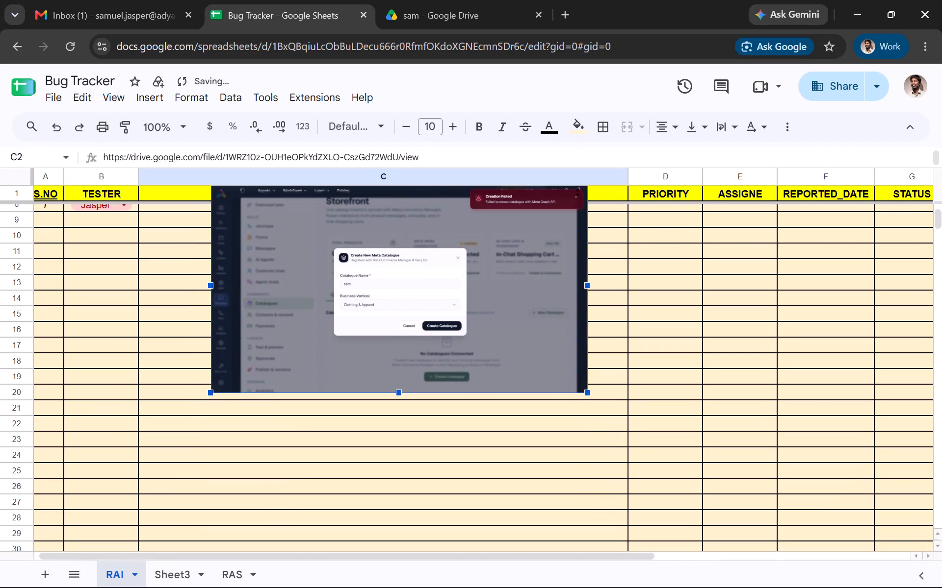
scroll(419, 316, "up", 1)
key("Delete")
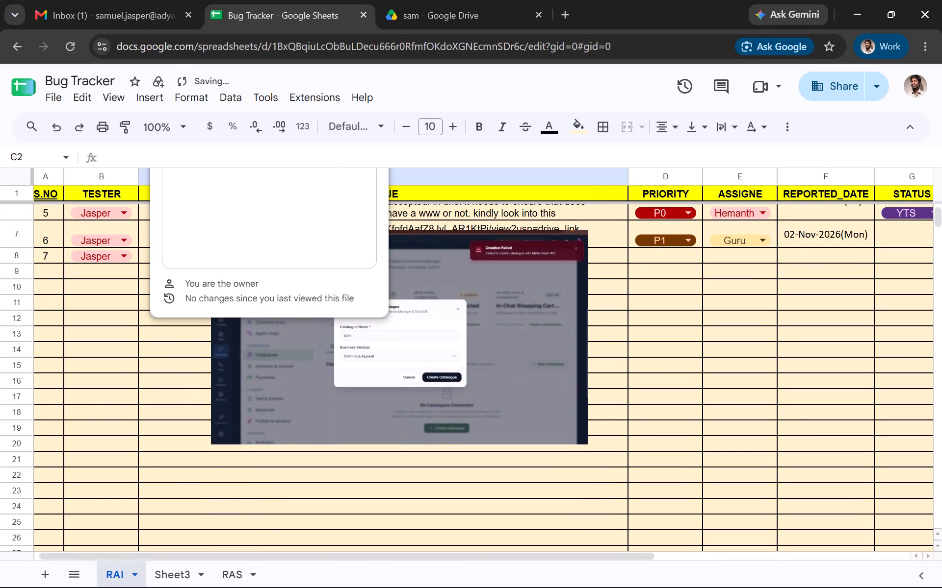
left_click(564, 377)
scroll(564, 377, "up", 1)
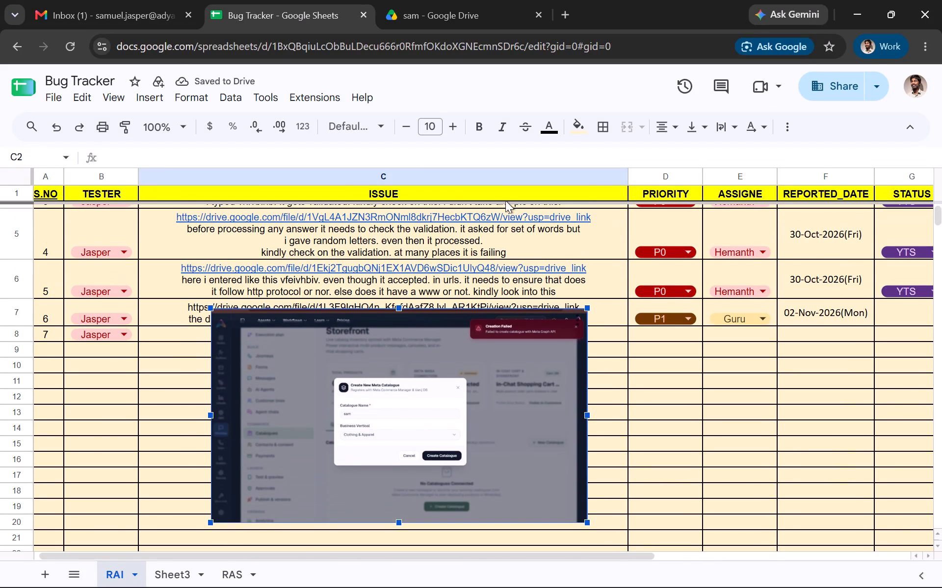
key("Delete")
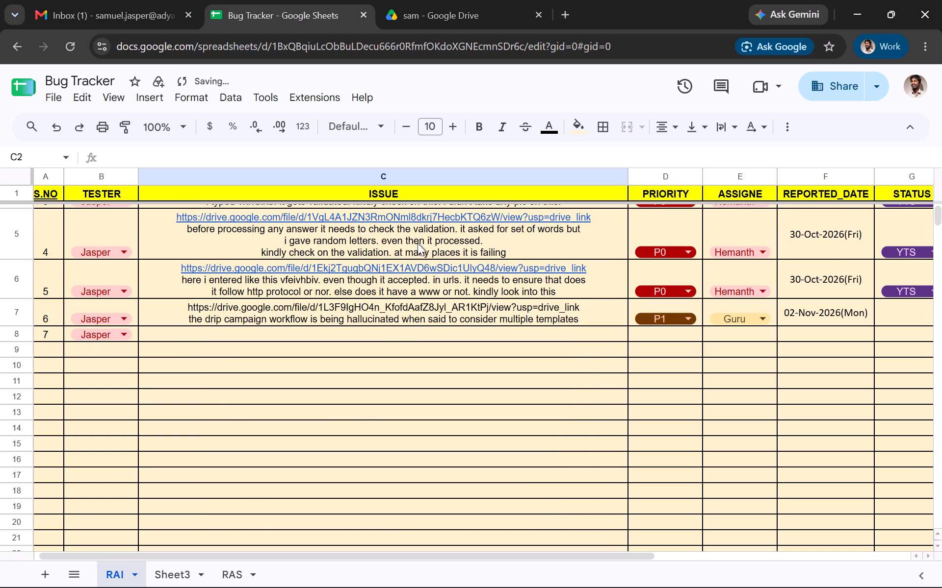
Switch to the sam folder in Google Drive, close the recurring.png preview and dismiss the computer sync suggestion.
left_click(539, 0)
left_click(14, 78)
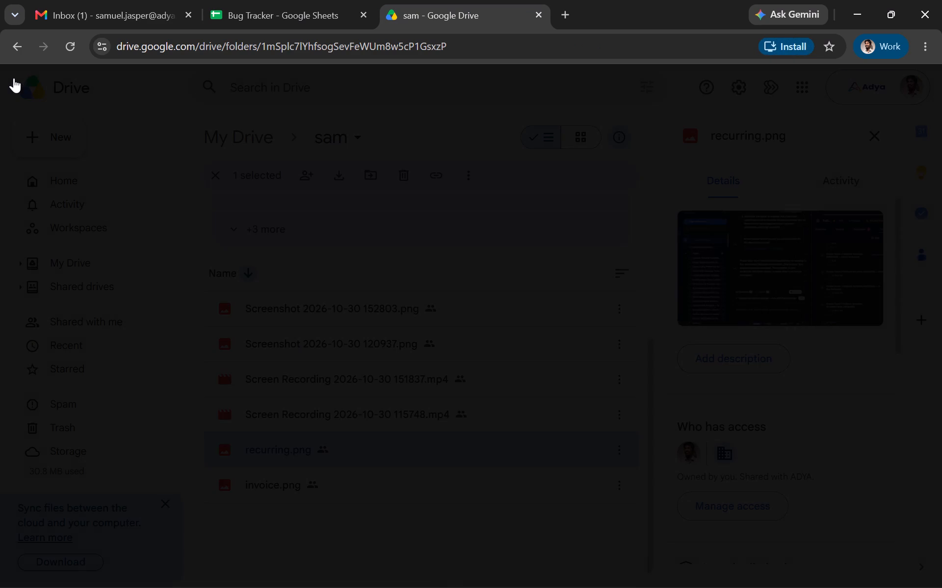
left_click(422, 565)
left_click(169, 511)
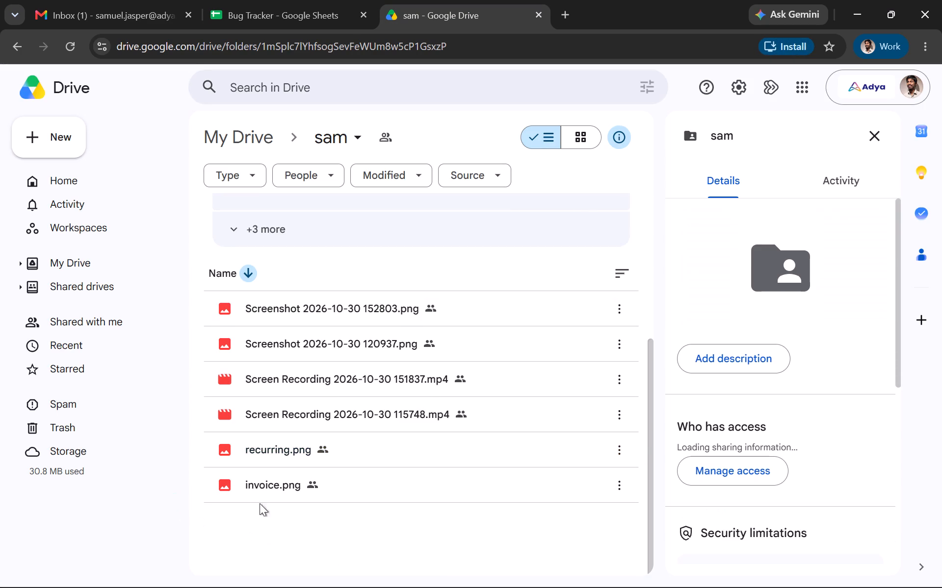
Start a file upload into the sam folder.
scroll(298, 495, "down", 3)
right_click(400, 517)
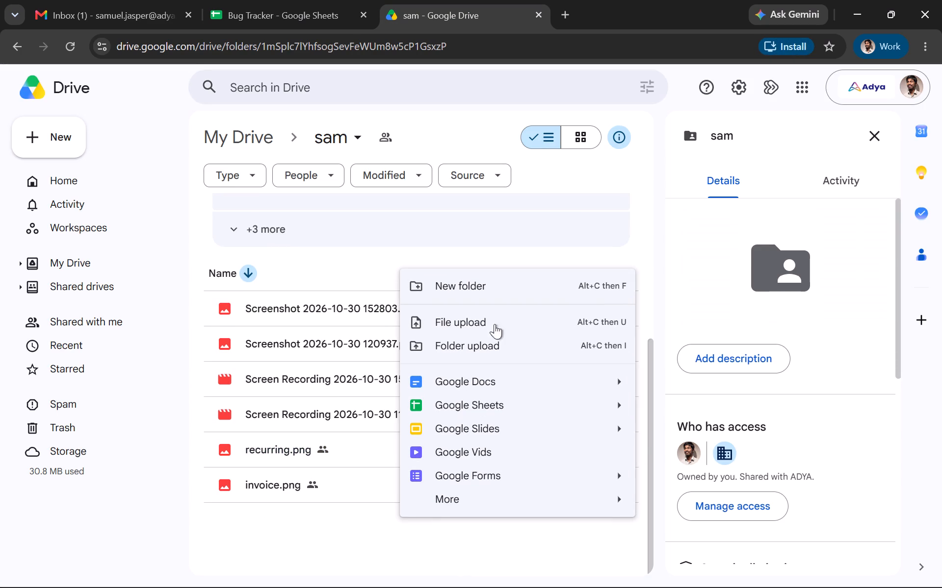
left_click(499, 317)
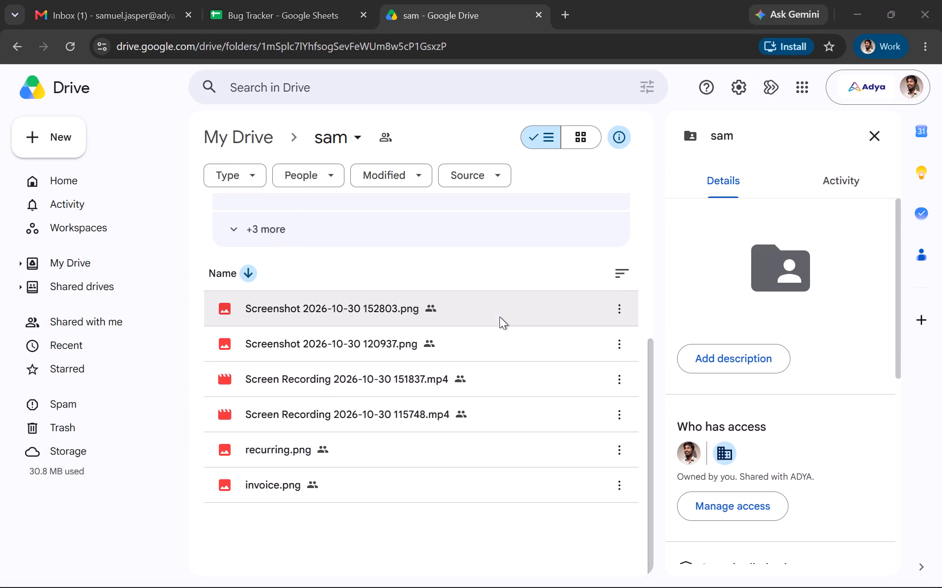
Upload Screenshot 2026-11-04 213513.png from the local Screenshots folder into the sam folder.
scroll(148, 147, "up", 3)
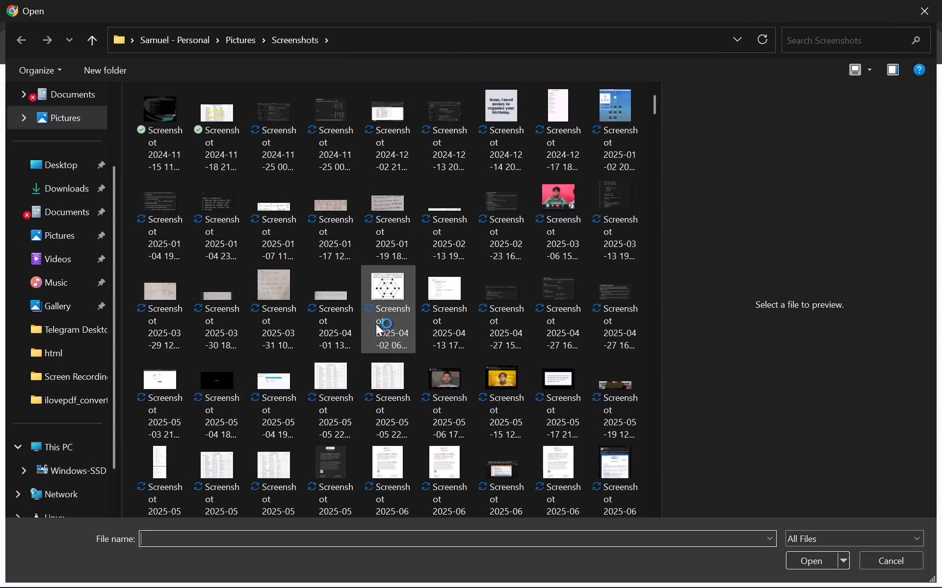
scroll(376, 323, "down", 14)
scroll(376, 323, "up", 1)
scroll(376, 323, "down", 7)
scroll(376, 323, "up", 7)
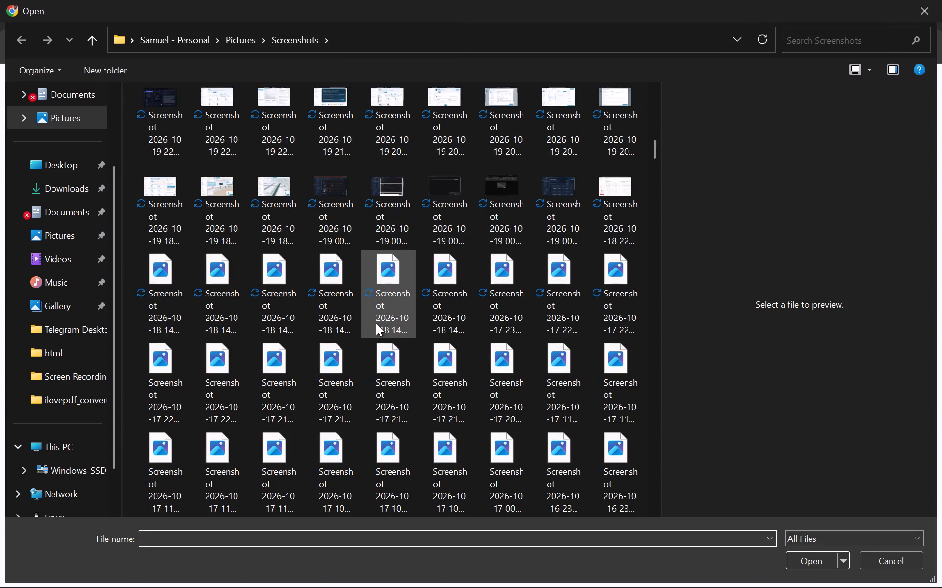
scroll(376, 323, "up", 20)
scroll(376, 323, "up", 10)
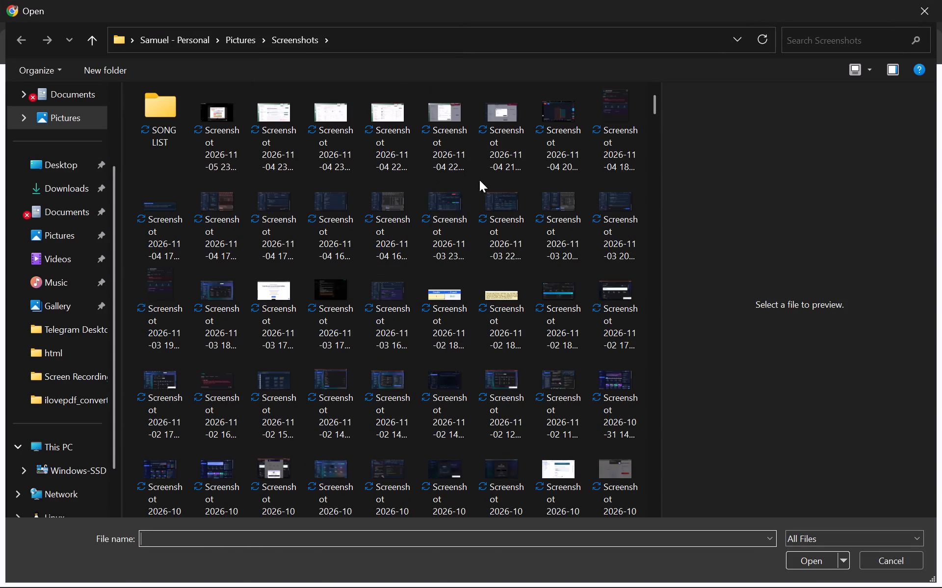
left_click(507, 147)
key("Return")
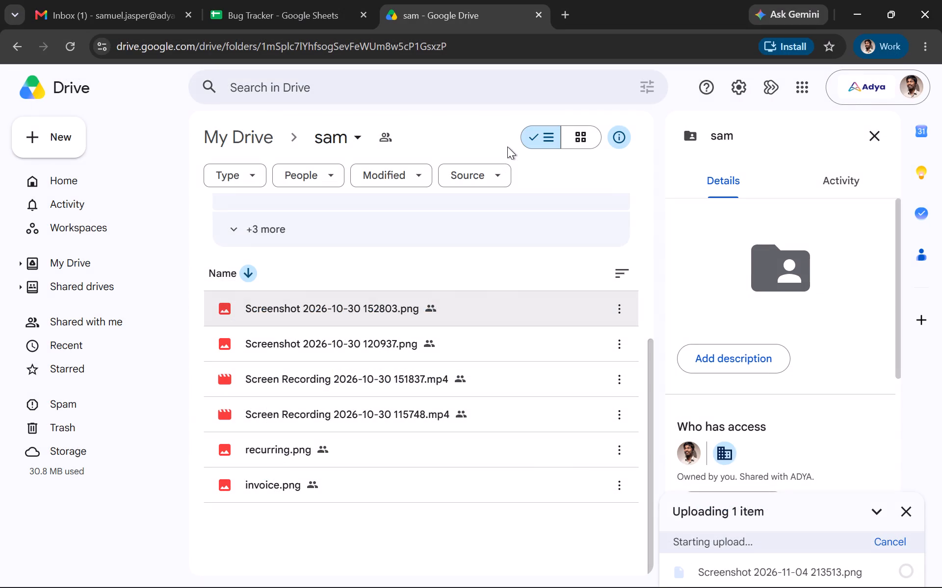
scroll(590, 447, "down", 2)
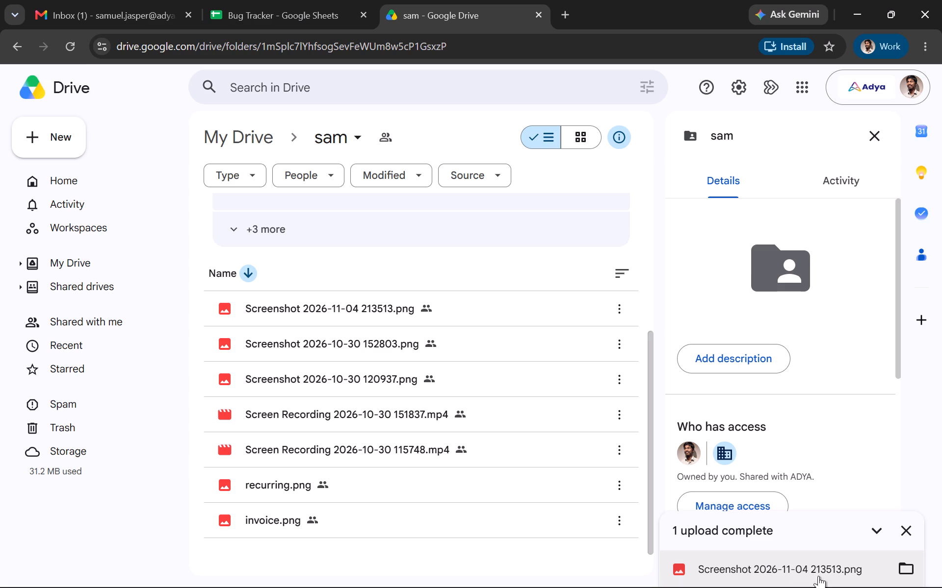
Rename the newly uploaded Screenshot 2026-11-04 213513.png as ws1.png.
left_click(355, 301)
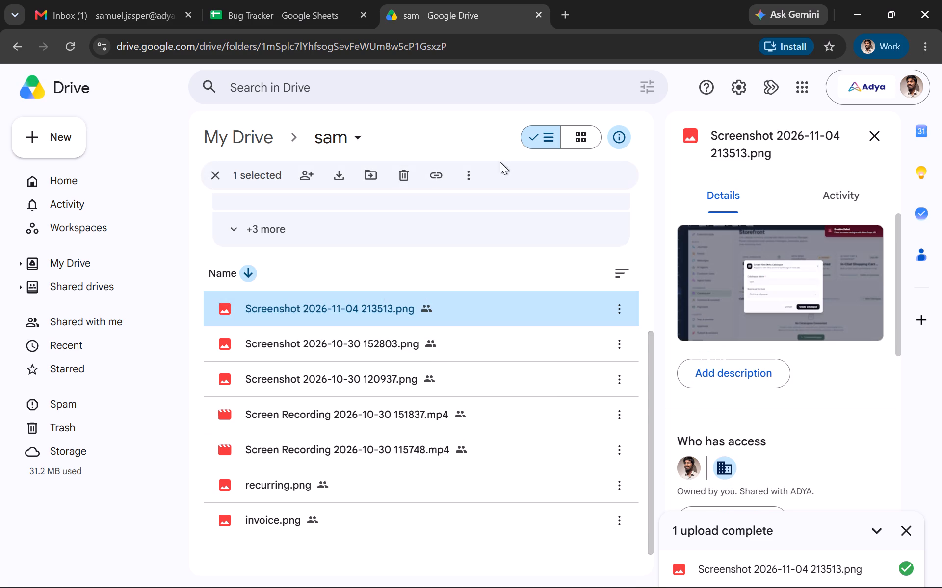
left_click(623, 307)
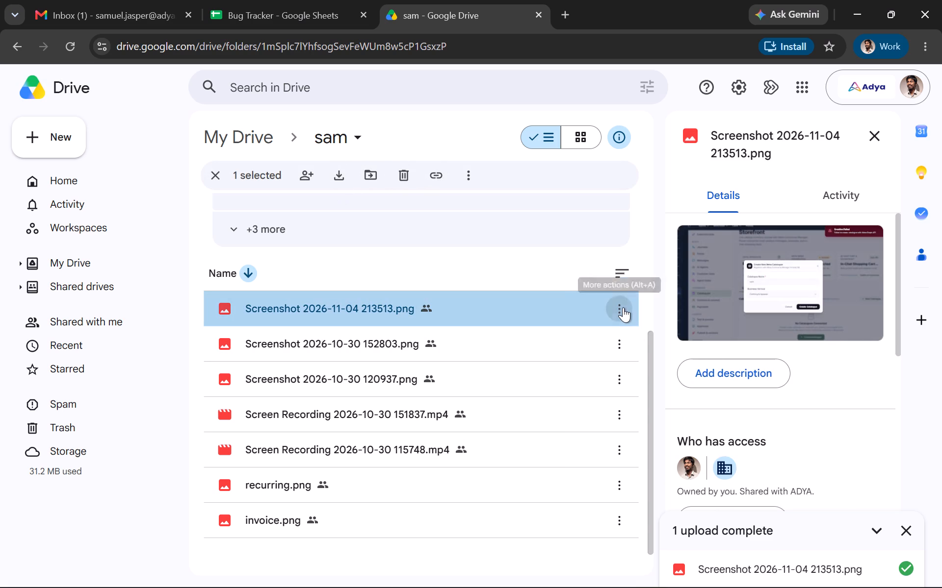
left_click(631, 392)
key("BackSpace")
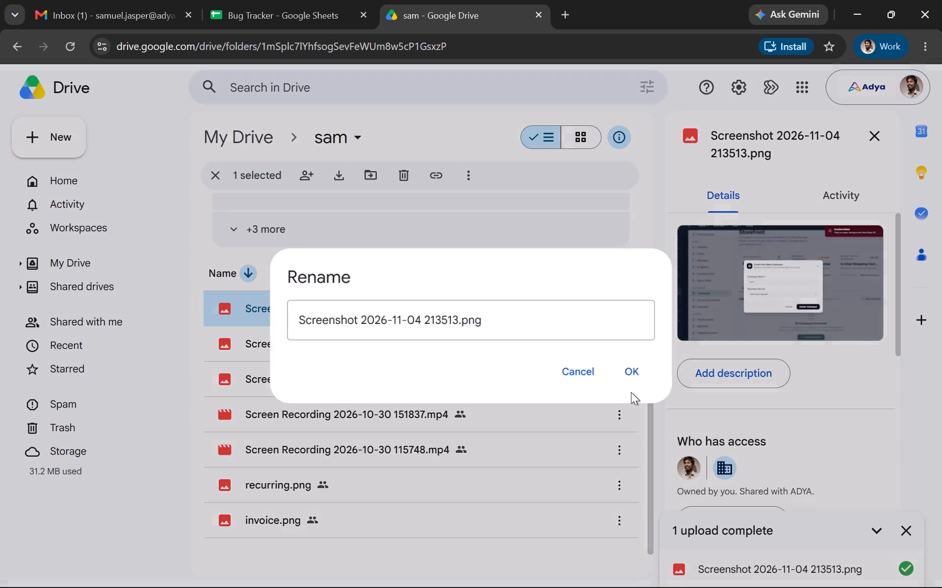
key("BackSpace")
type("ws1")
key("Return")
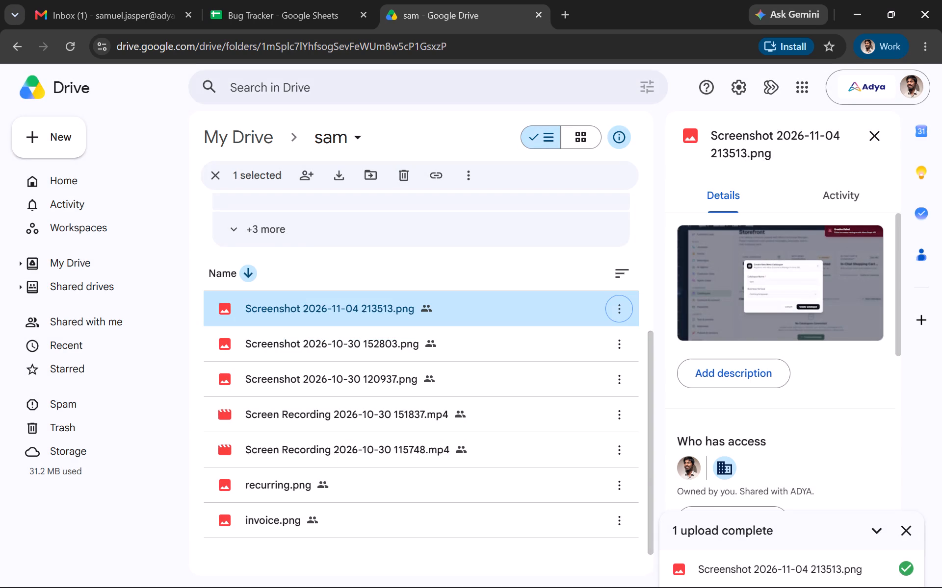
Copy the share link of ws1.png and paste it into the issue cell of bug 7 in the Bug Tracker.
left_click(439, 172)
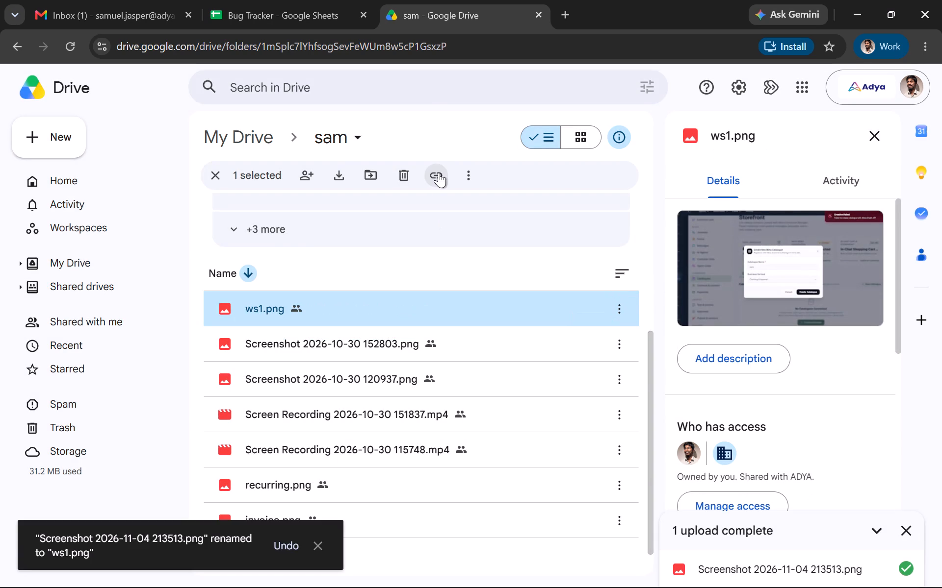
left_click(251, 0)
left_click(297, 333)
key("ctrl+v")
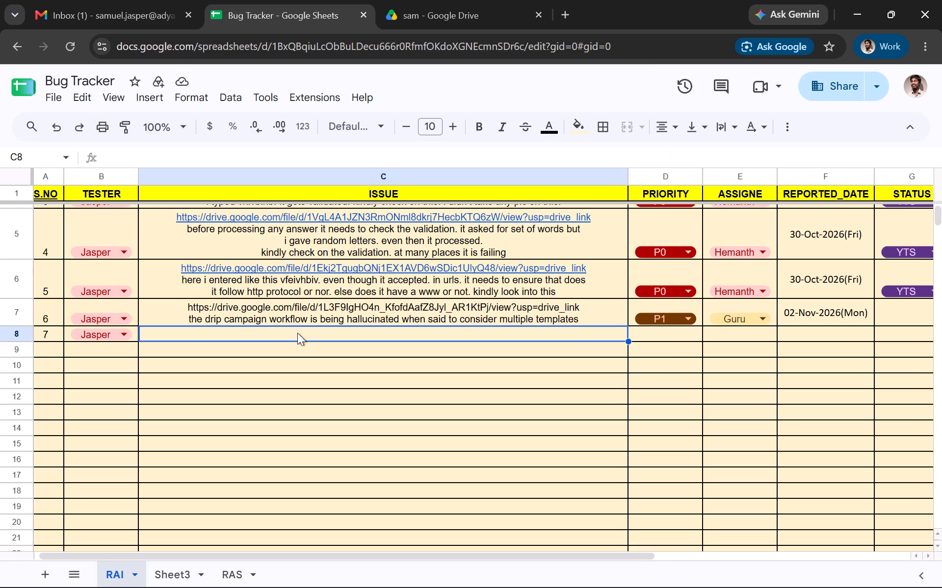
Add the description "failing to create catalouge in rai" on a new line below the link in bug 7's issue cell.
left_click(484, 156)
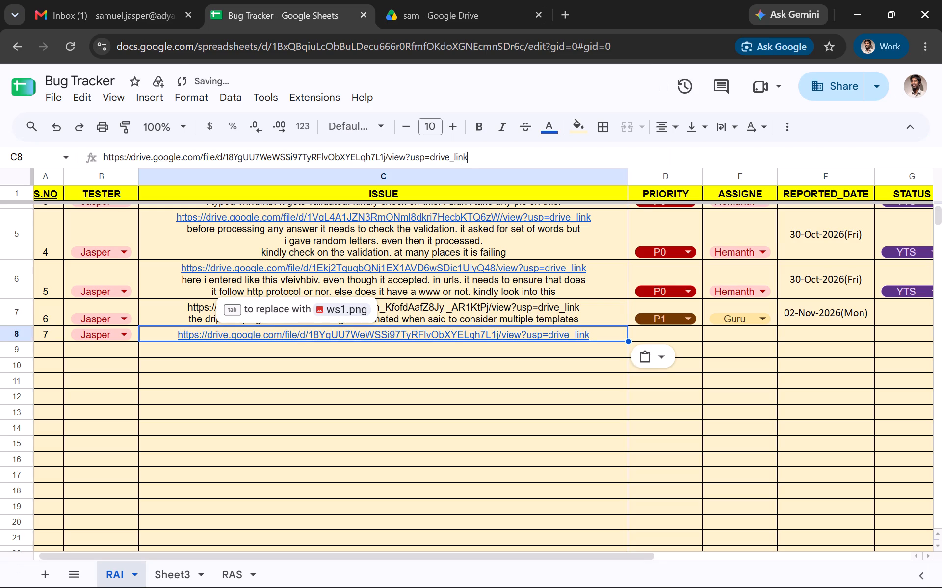
key("space")
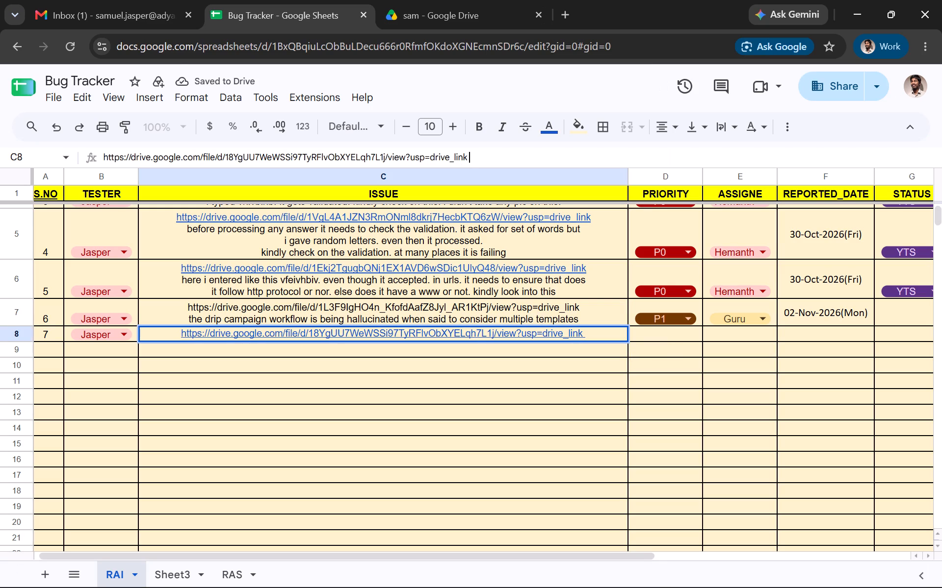
key("alt+Return")
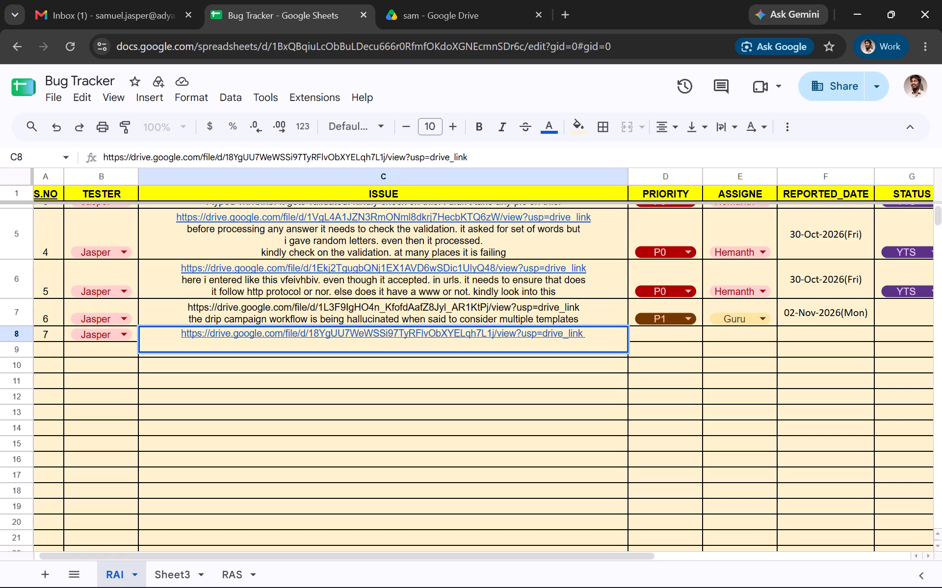
type("failing to create cata")
key("BackSpace")
type("al")
key("BackSpace")
type("ogue")
key("BackSpace")
key("BackSpace")
key("BackSpace")
key("BackSpace")
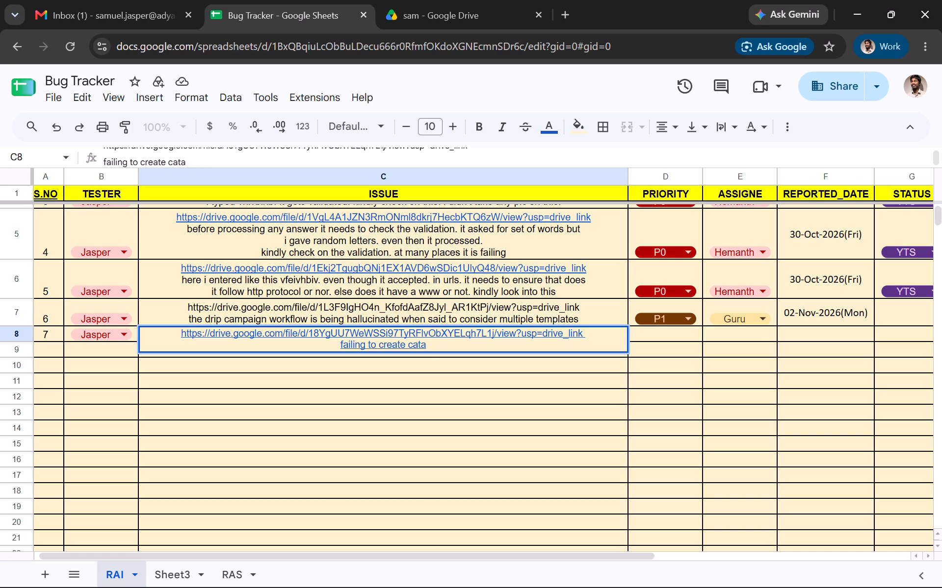
type("louge in rai")
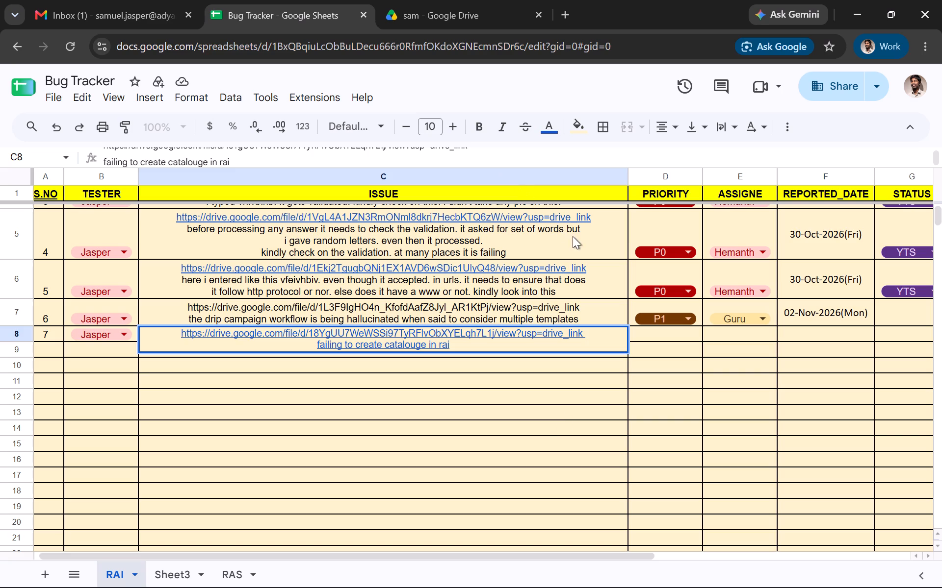
left_click(549, 432)
Copy the P1 priority from bug 6 to the priority cell of bug 7.
left_click(662, 332)
left_click(663, 302)
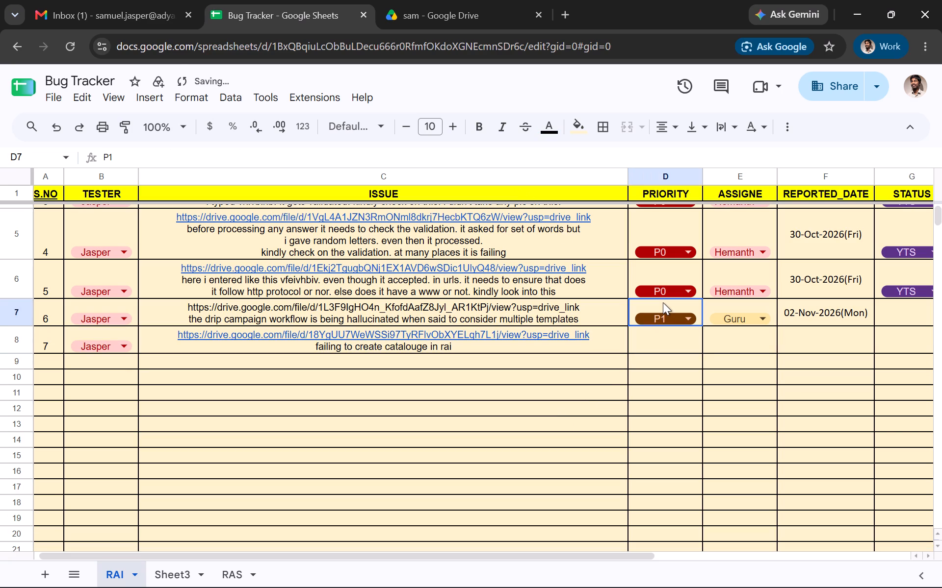
key("ctrl+c")
left_click(654, 356)
left_click(665, 343)
key("ctrl+v")
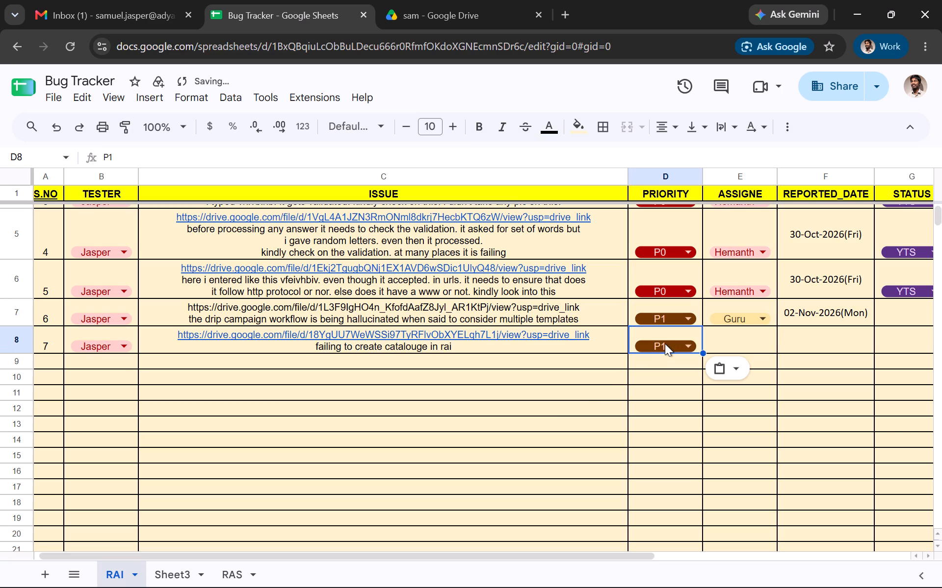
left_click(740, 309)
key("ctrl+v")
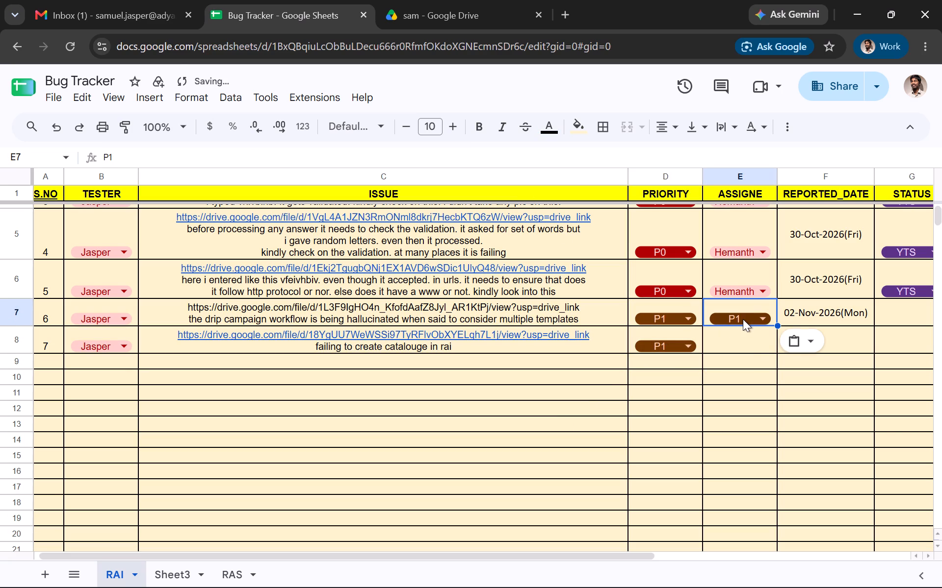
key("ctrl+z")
Add a dark red Prem option to the assignee dropdown of bug 6, applying the rule change to just this instance.
left_click(745, 319)
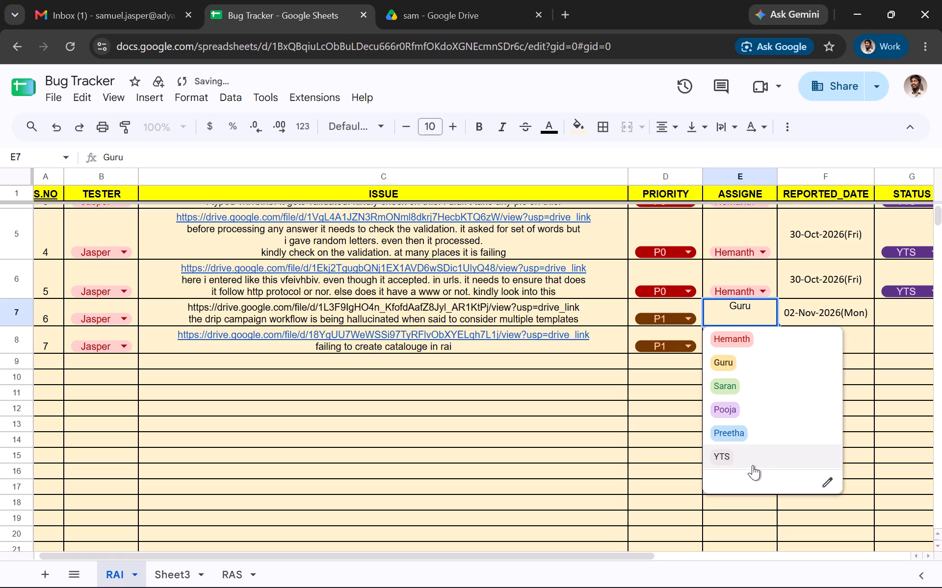
left_click(825, 481)
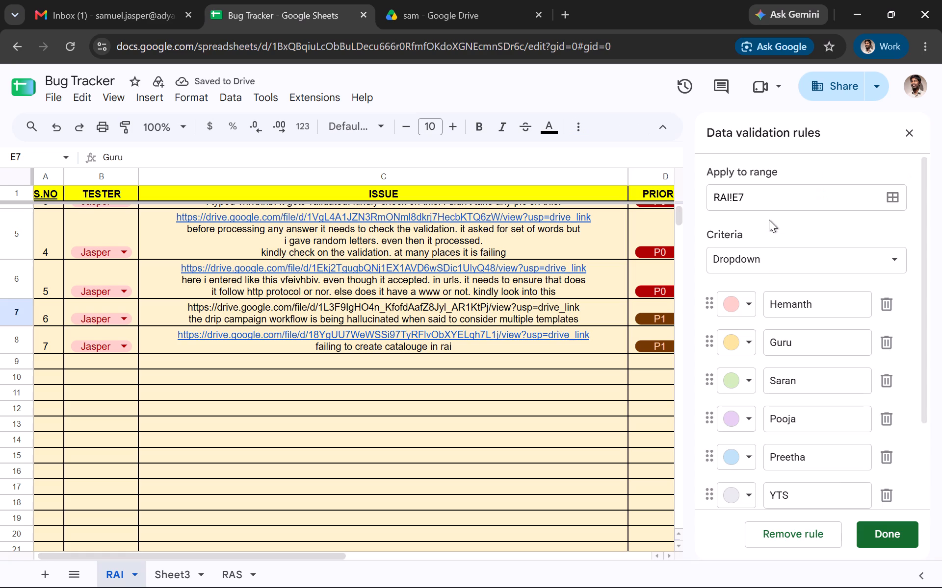
double_click(755, 196)
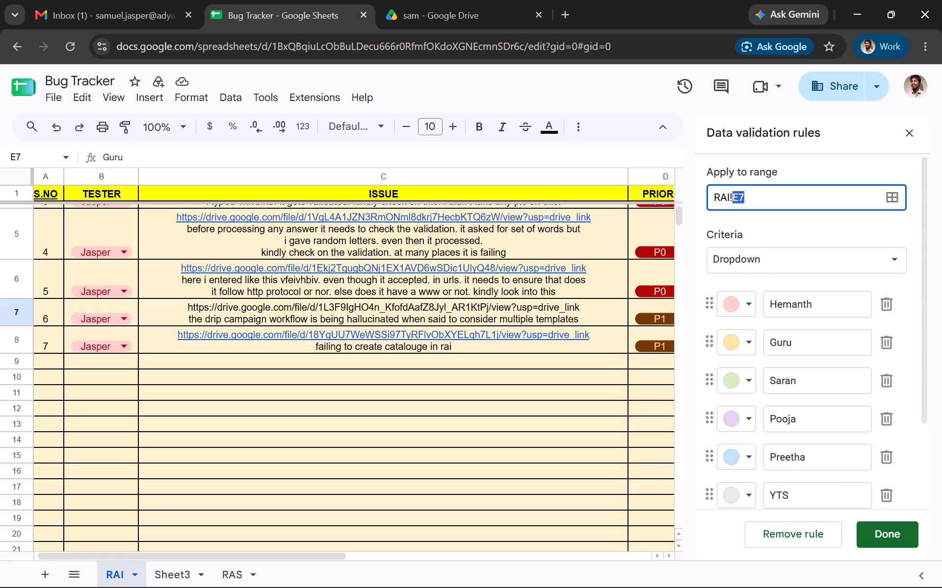
scroll(766, 372, "down", 4)
left_click(766, 413)
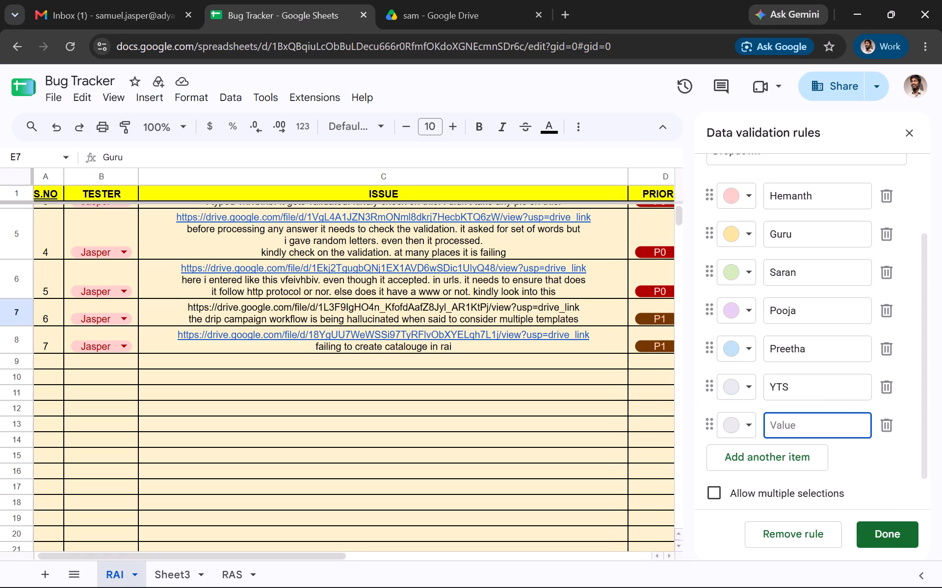
type("Pre")
key("m")
left_click(738, 424)
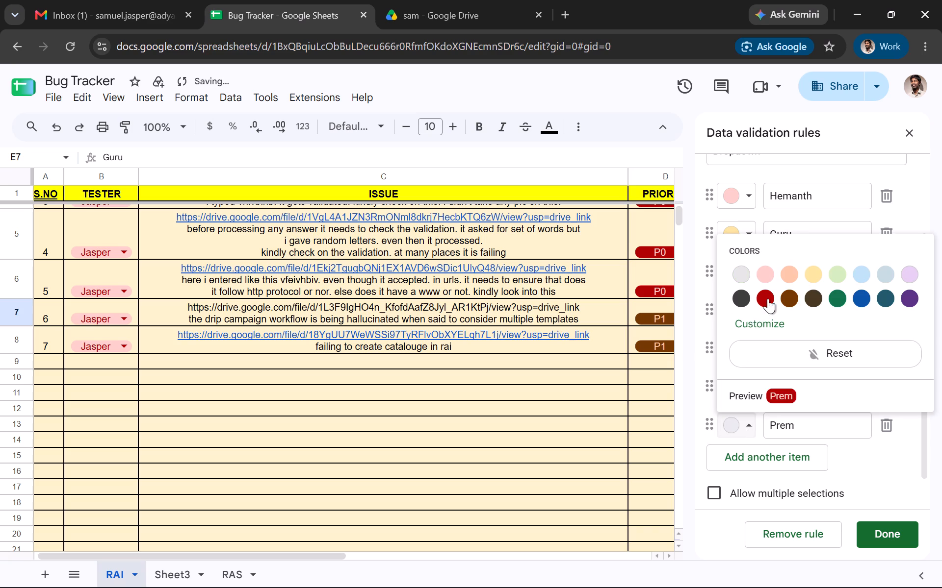
left_click(768, 298)
left_click(881, 532)
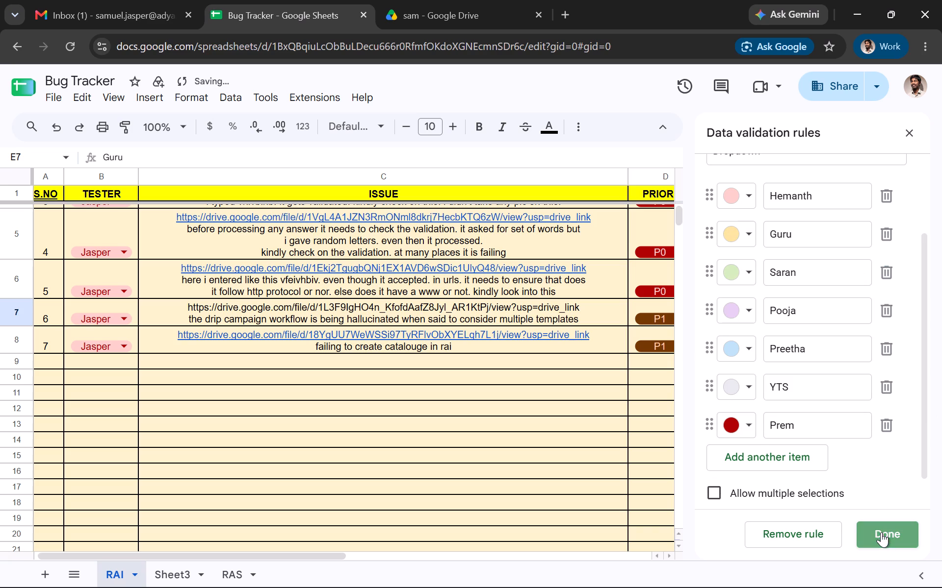
left_click(518, 371)
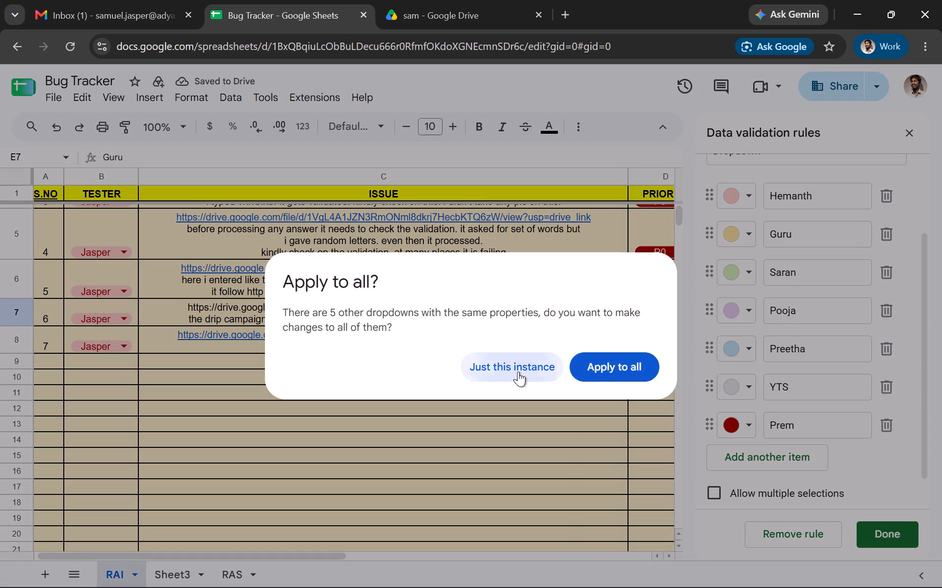
left_click(630, 398)
scroll(860, 424, "up", 3)
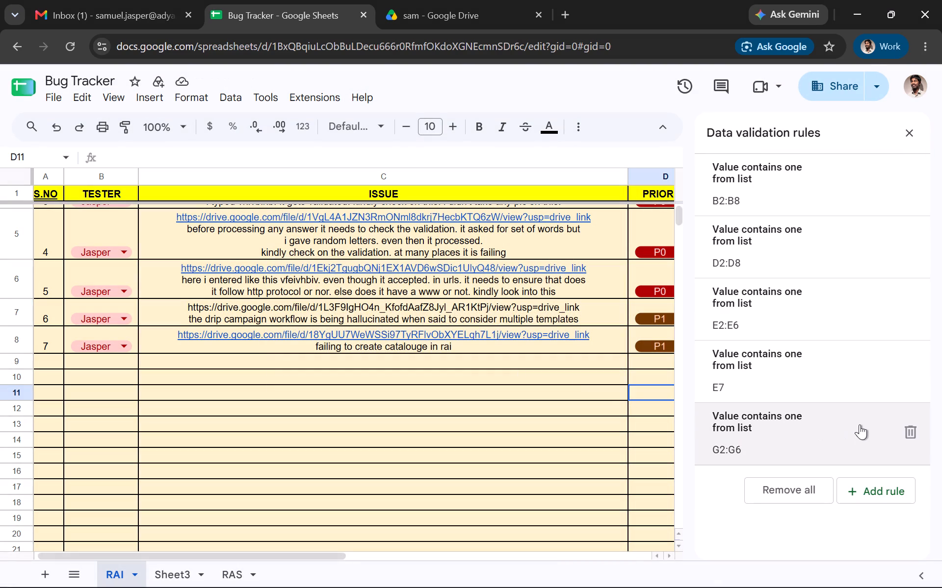
left_click(906, 127)
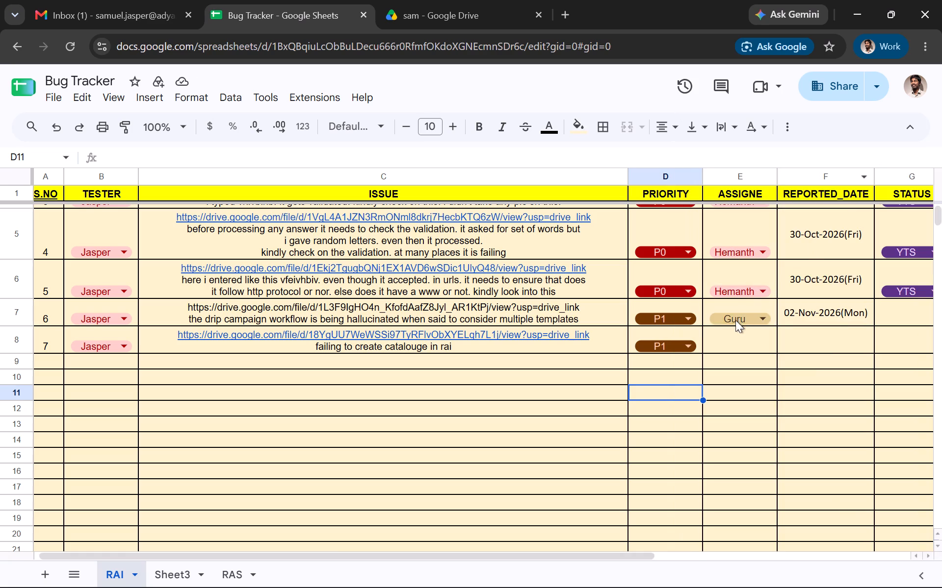
Copy the assignee dropdown from bug 6 to bug 7 and set bug 7's assignee to Prem.
left_click(735, 320)
left_click(662, 439)
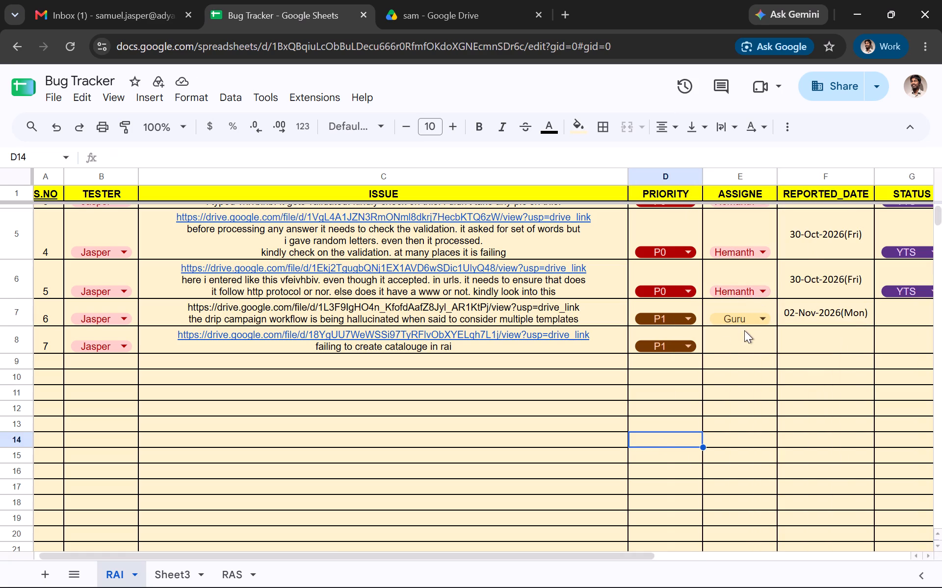
left_click(757, 309)
key("ctrl+c")
left_click(750, 334)
key("ctrl+v")
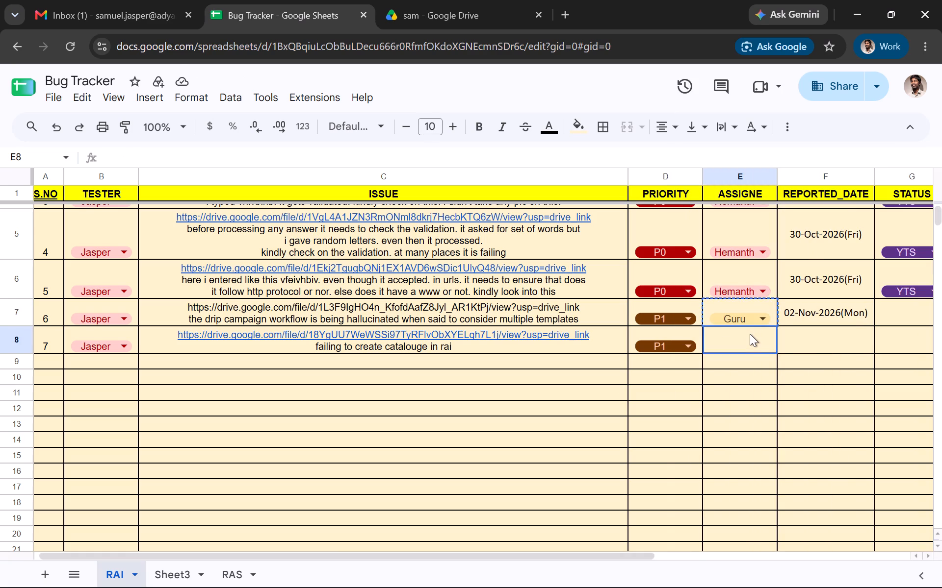
left_click(746, 347)
left_click(716, 503)
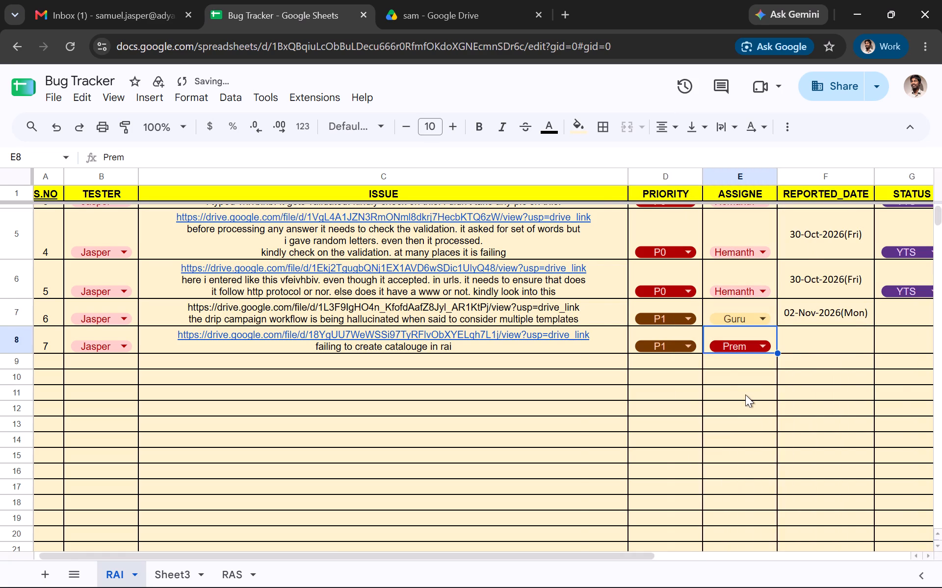
Copy bug 6's reported date into bug 7's REPORTED_DATE cell and change it to 04-Nov-2026(Mon).
scroll(745, 394, "left", 1)
left_click(758, 337)
left_click(771, 304)
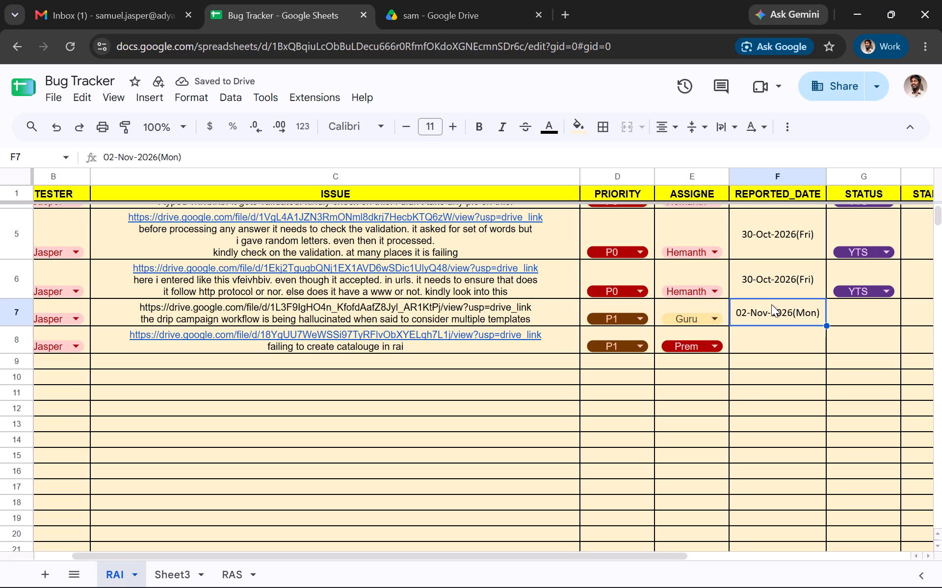
left_click(917, 571)
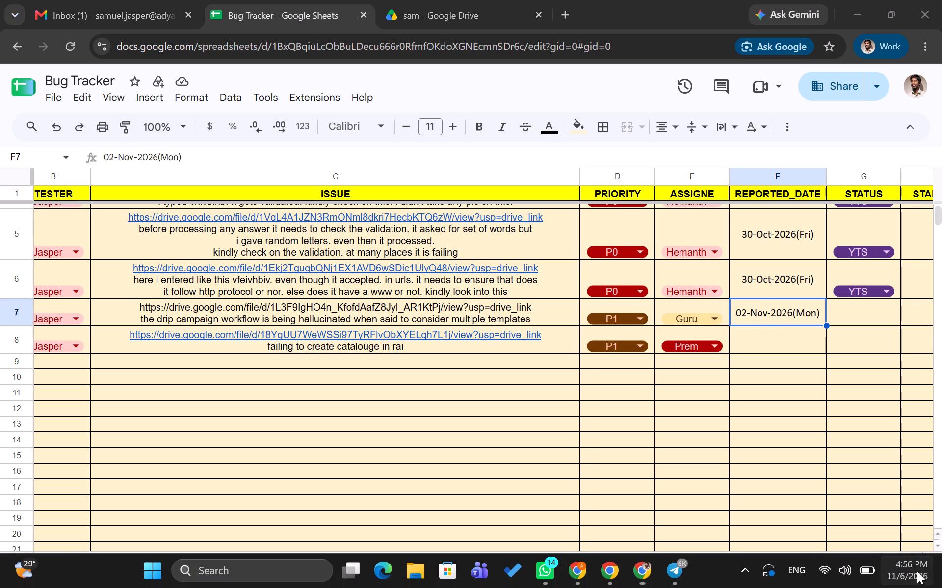
left_click(660, 428)
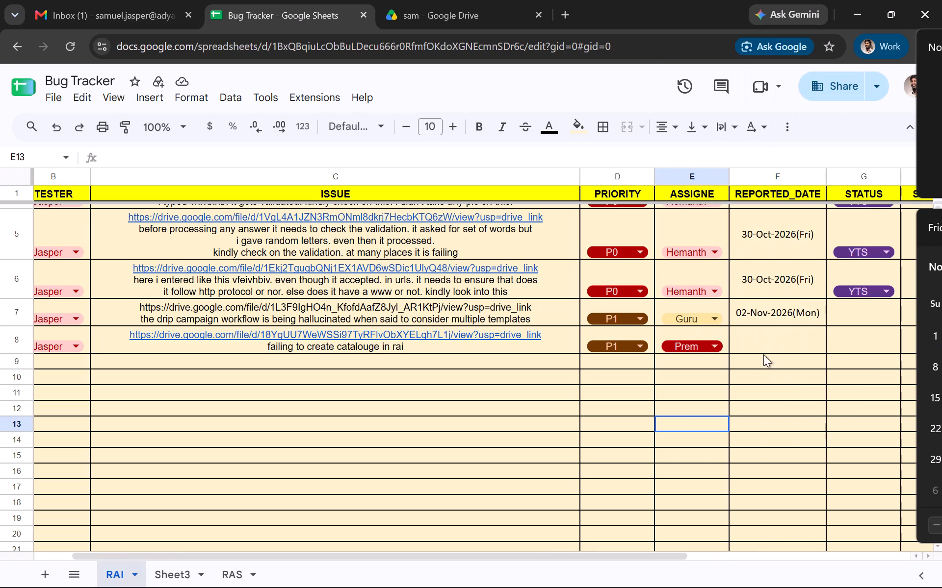
double_click(796, 288)
left_click(773, 315)
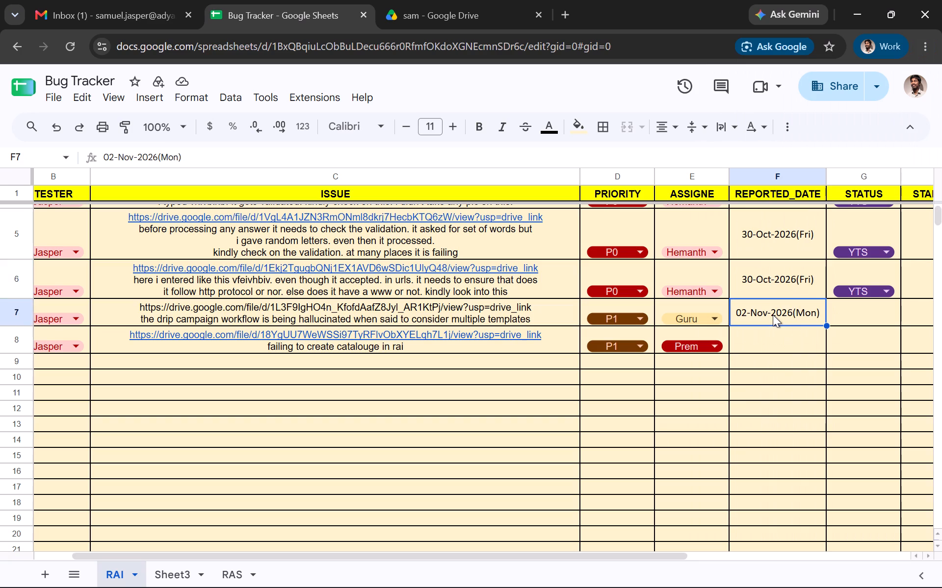
key("ctrl+c")
left_click(758, 337)
key("ctrl+v")
double_click(743, 340)
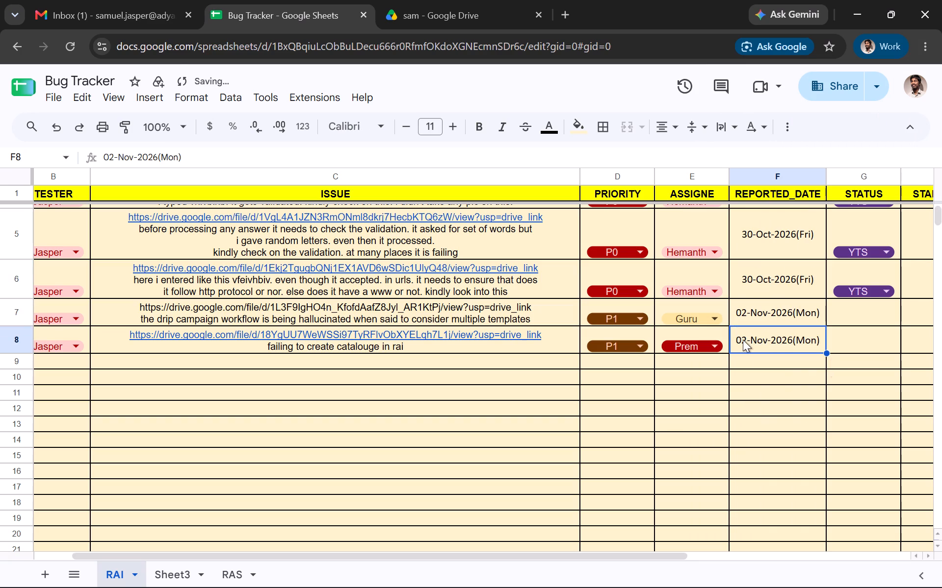
left_click(748, 338)
key("BackSpace")
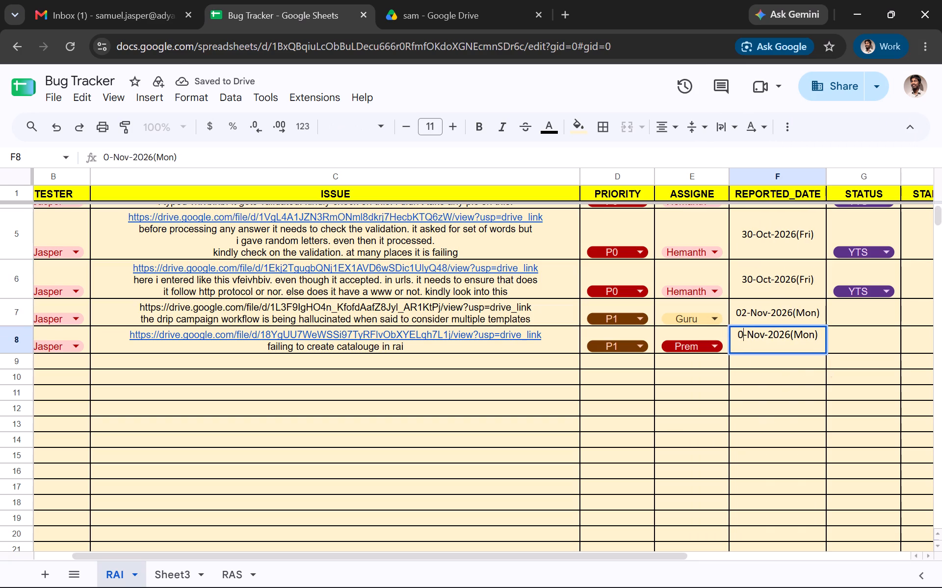
key("4")
left_click(812, 372)
Copy the YTS status dropdown from bug 5 to the status cells of bugs 6 and 7.
scroll(812, 372, "left", 1)
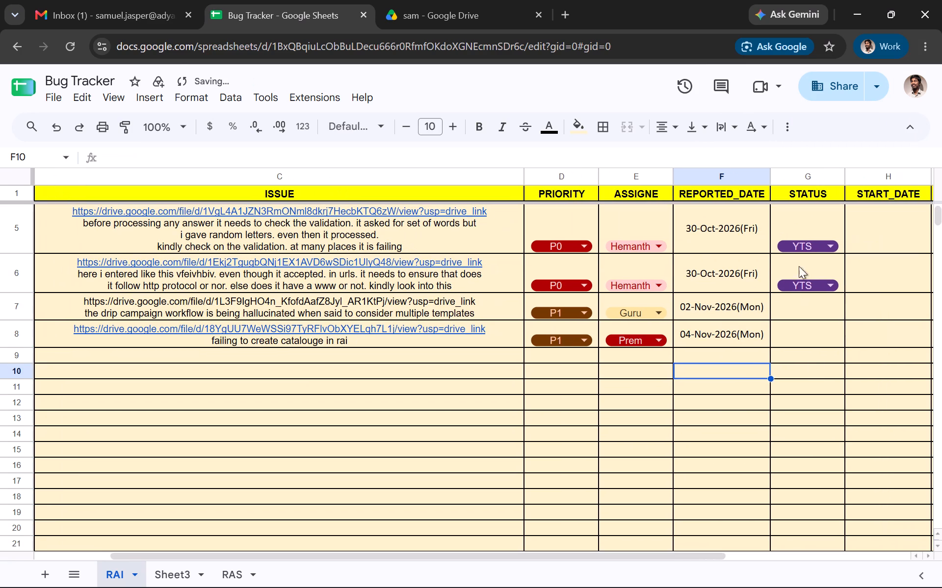
left_click(801, 262)
key("ctrl+c")
left_click(803, 303)
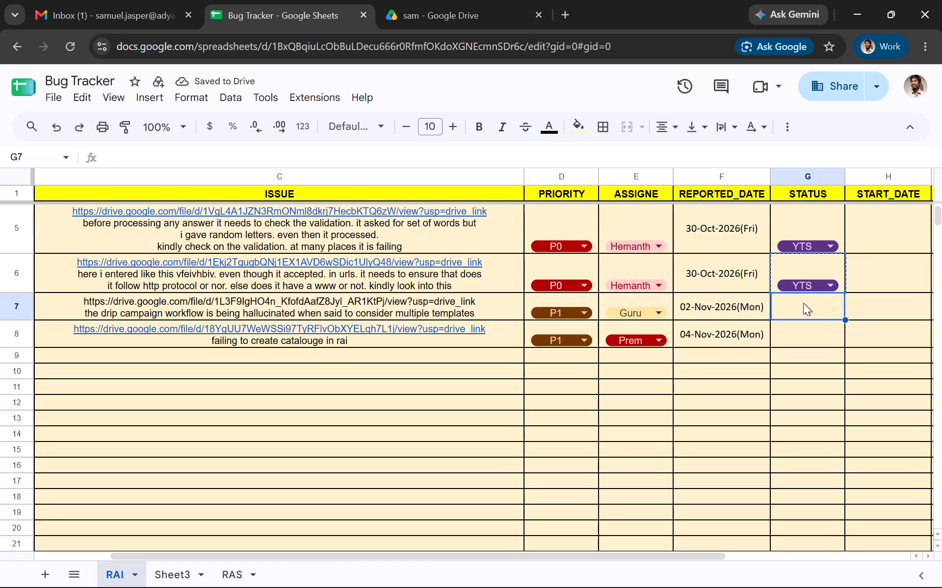
key("ctrl+v")
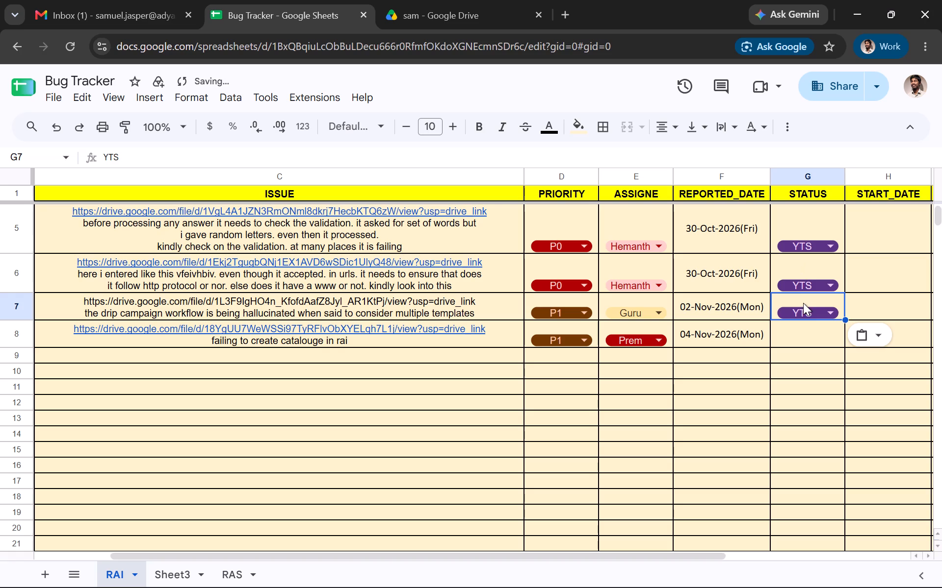
left_click(799, 324)
key("ctrl+v")
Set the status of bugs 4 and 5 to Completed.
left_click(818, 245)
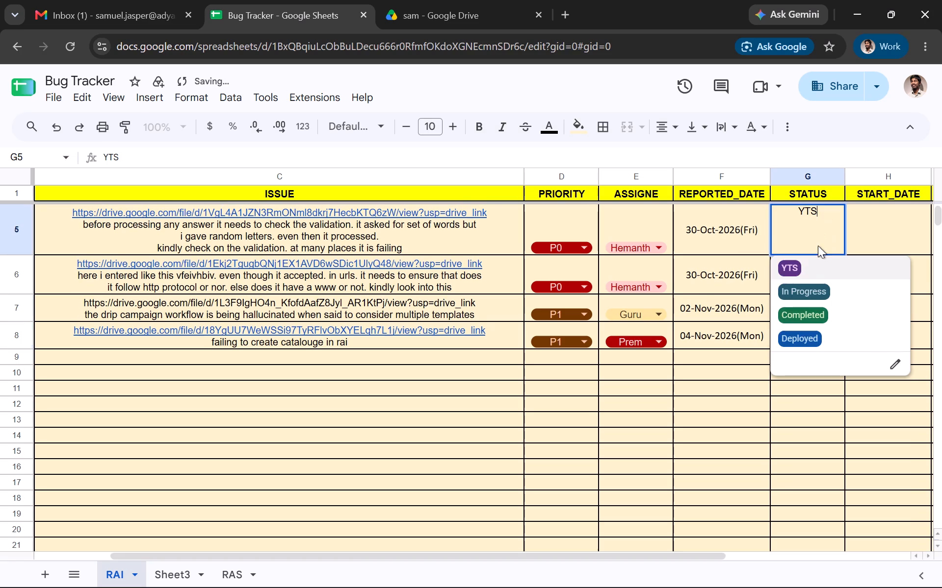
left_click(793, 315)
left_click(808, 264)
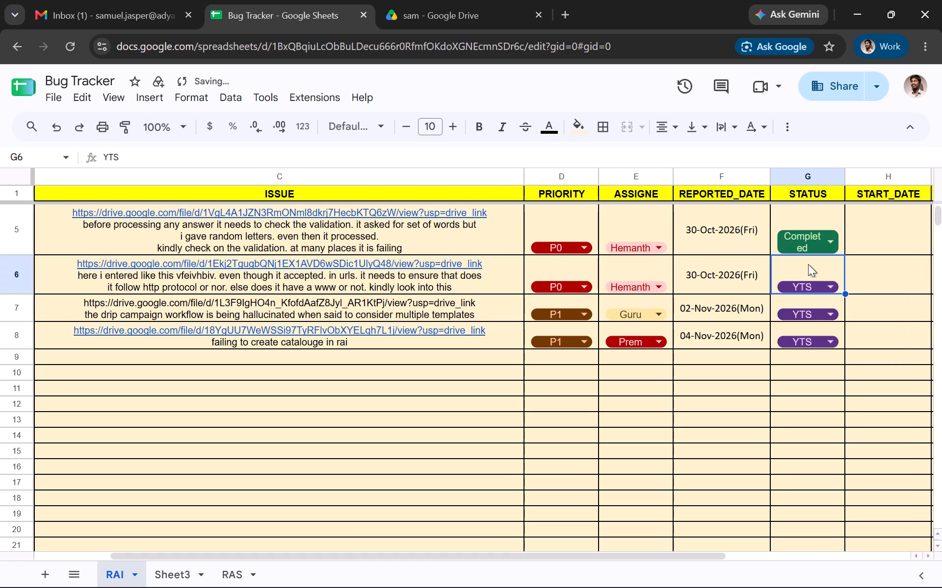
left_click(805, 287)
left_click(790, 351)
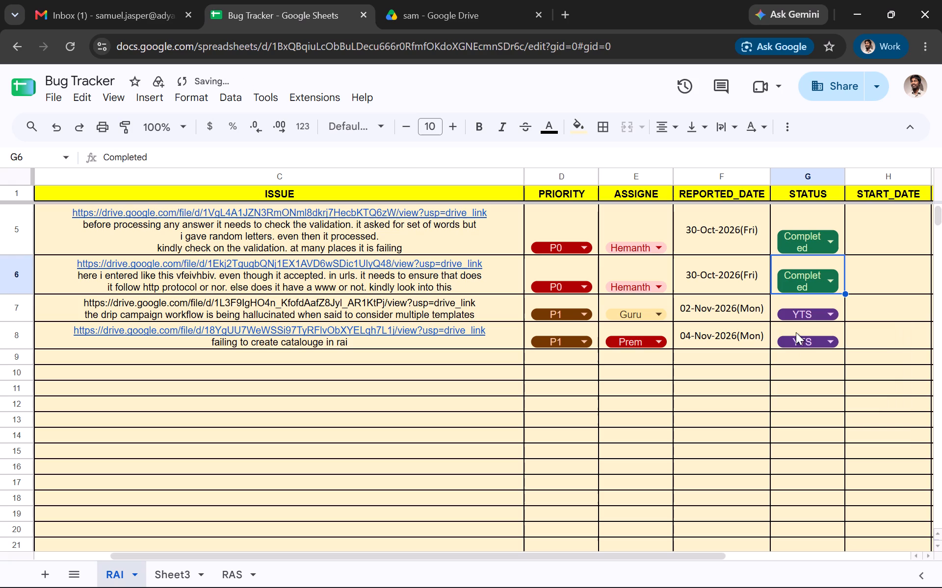
Set the status of bugs 6 and 7 to Completed.
left_click(805, 315)
left_click(791, 375)
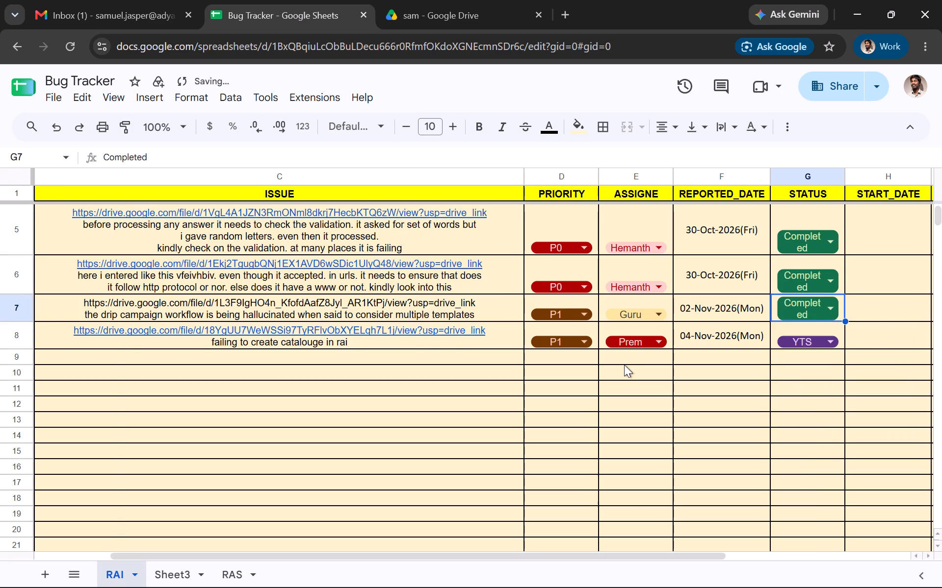
scroll(624, 365, "right", 3)
scroll(624, 365, "up", 2)
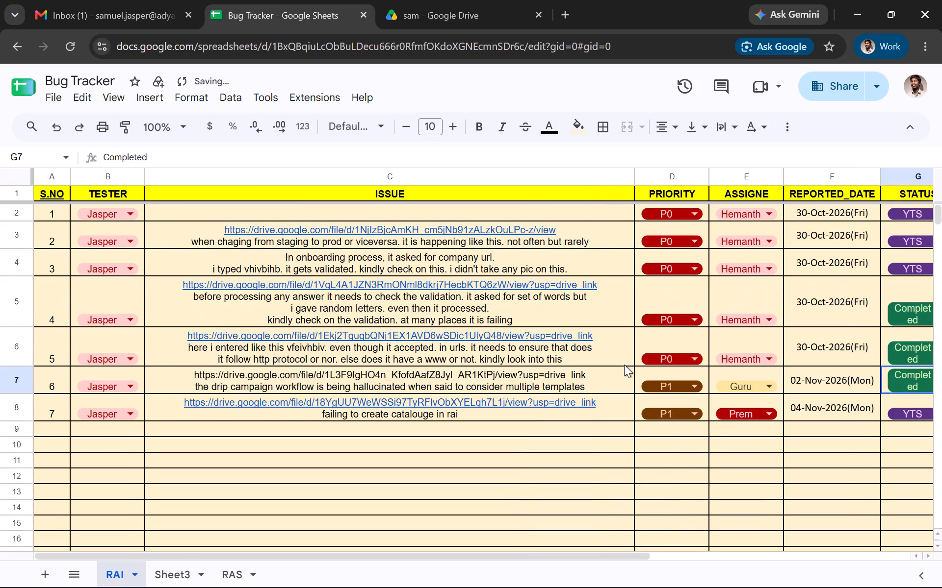
scroll(624, 365, "up", 1)
left_click(756, 410)
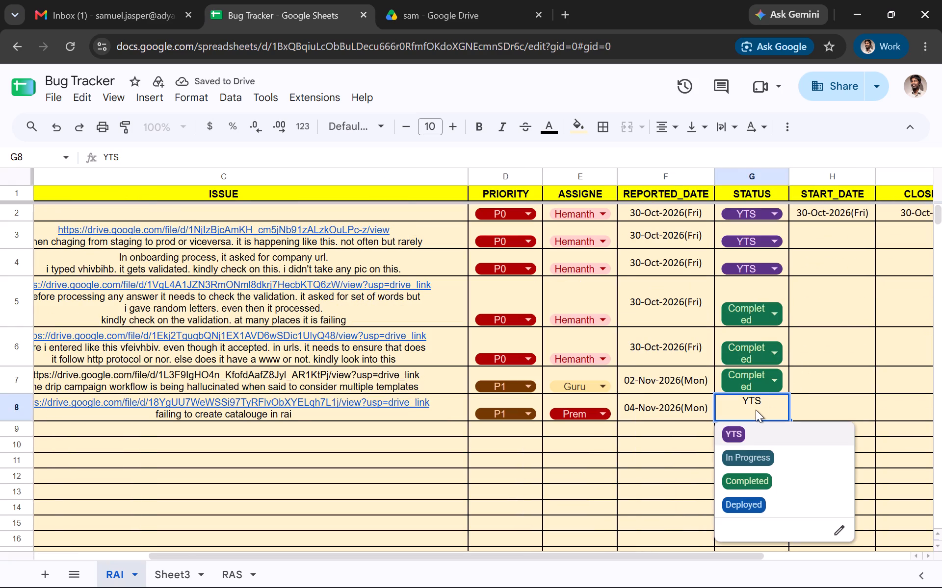
left_click(750, 483)
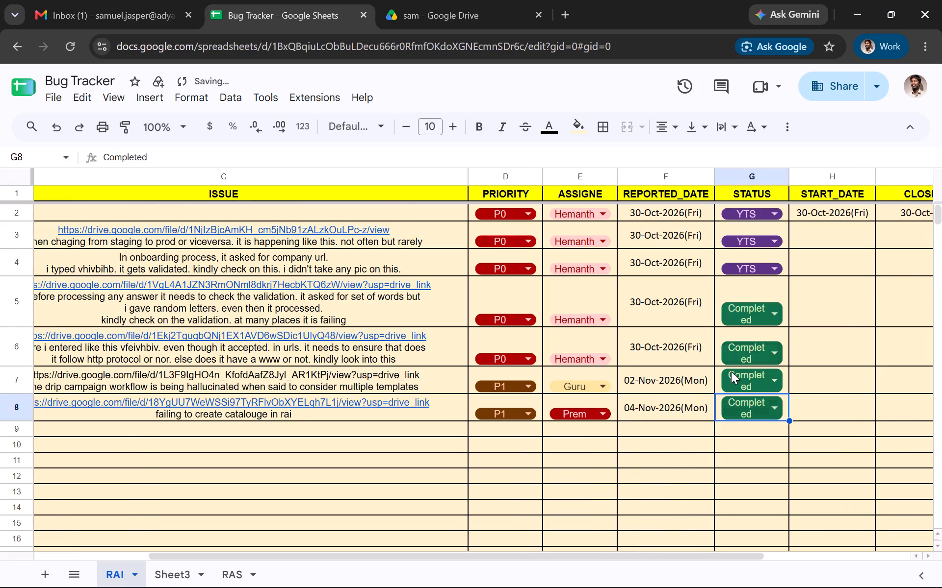
Set the status of bugs 4 and 5 to In Progress.
left_click(752, 314)
left_click(739, 362)
scroll(581, 363, "right", 1)
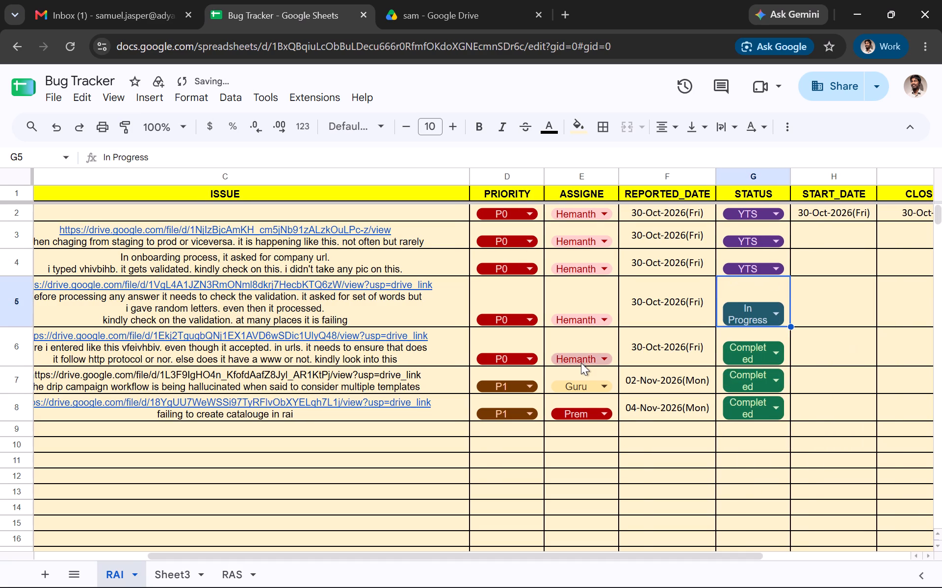
scroll(581, 363, "right", 2)
left_click(784, 350)
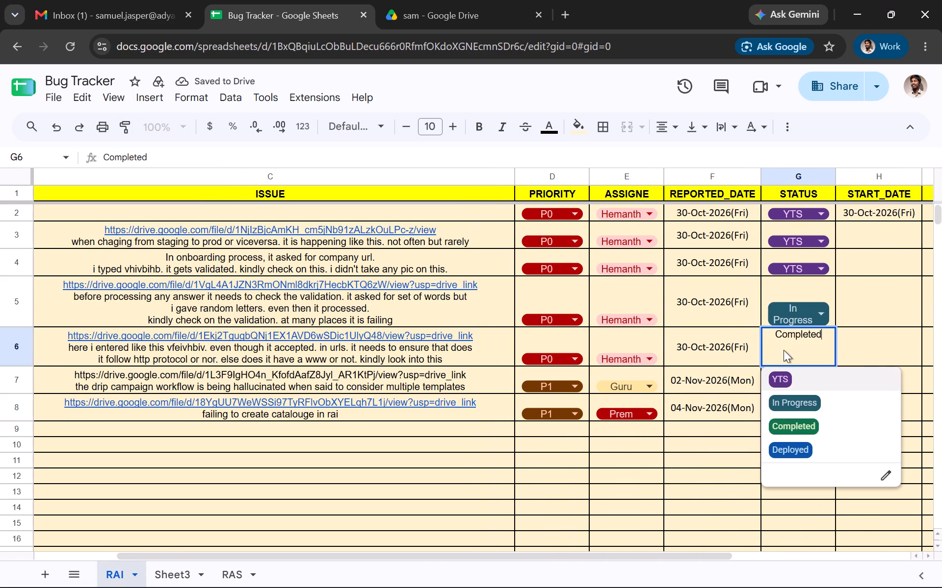
left_click(782, 397)
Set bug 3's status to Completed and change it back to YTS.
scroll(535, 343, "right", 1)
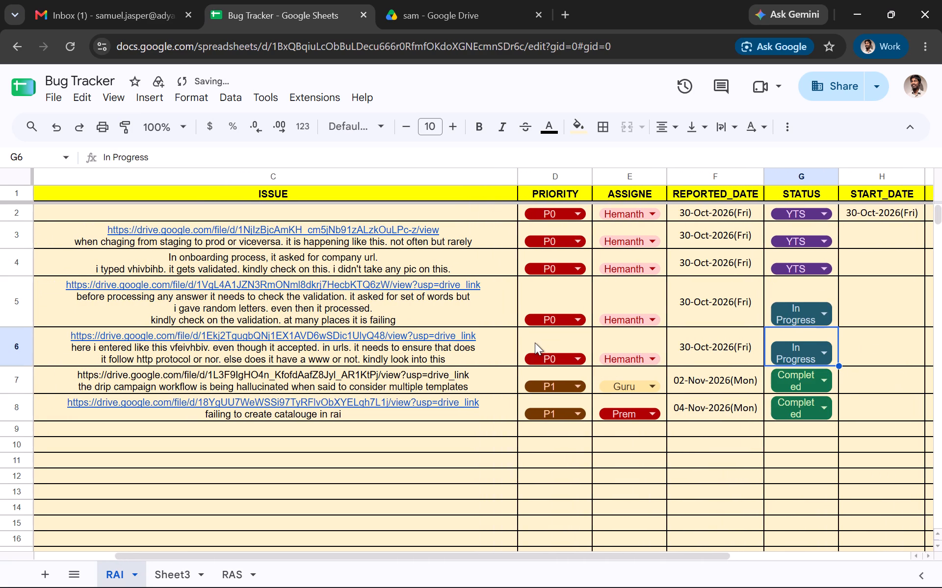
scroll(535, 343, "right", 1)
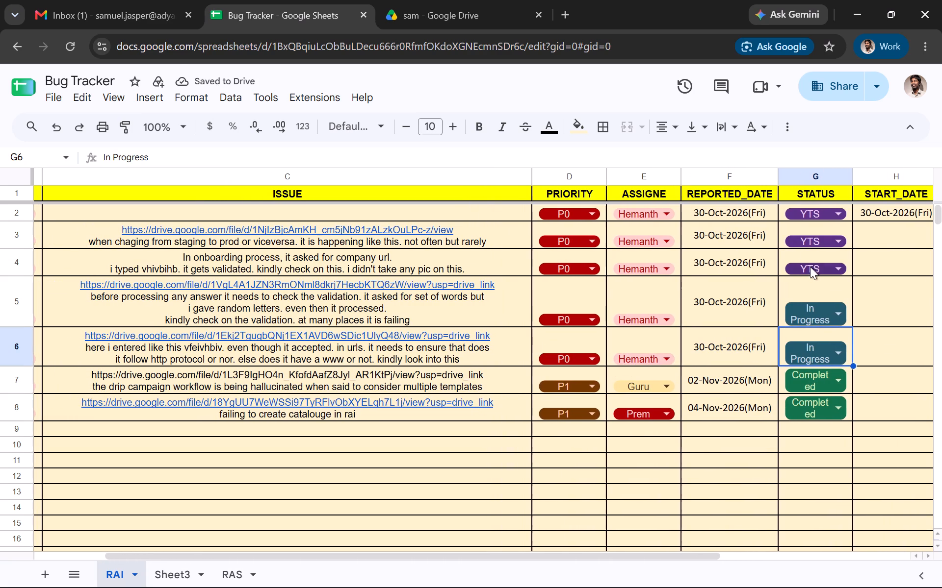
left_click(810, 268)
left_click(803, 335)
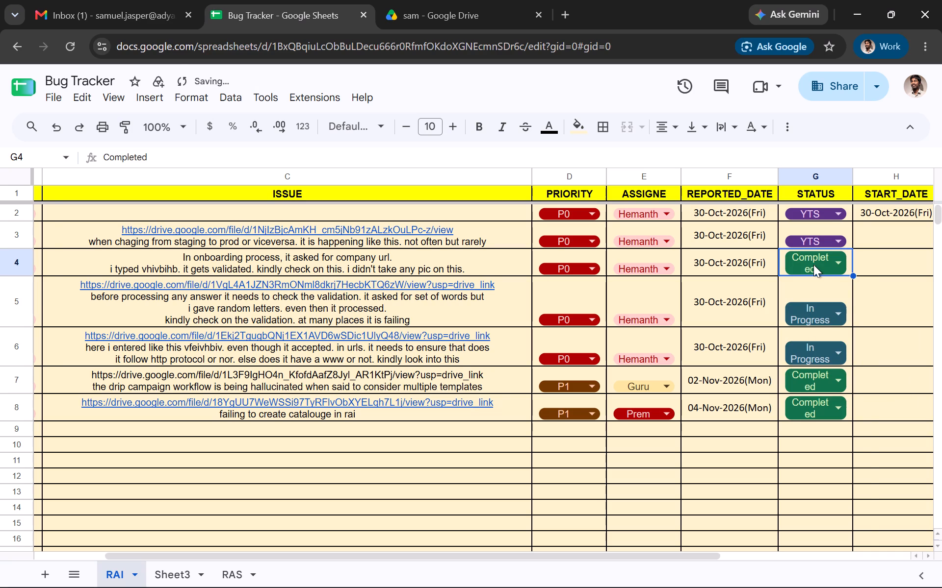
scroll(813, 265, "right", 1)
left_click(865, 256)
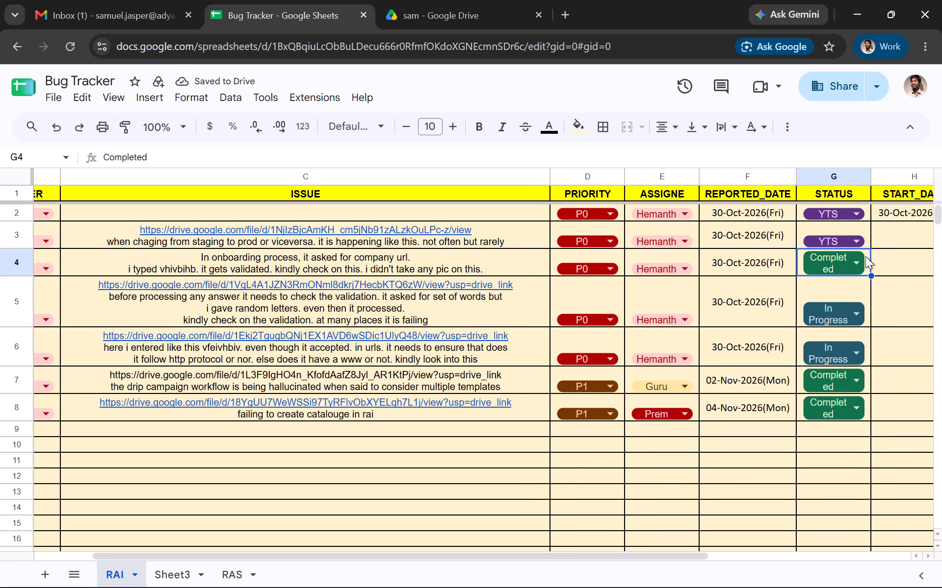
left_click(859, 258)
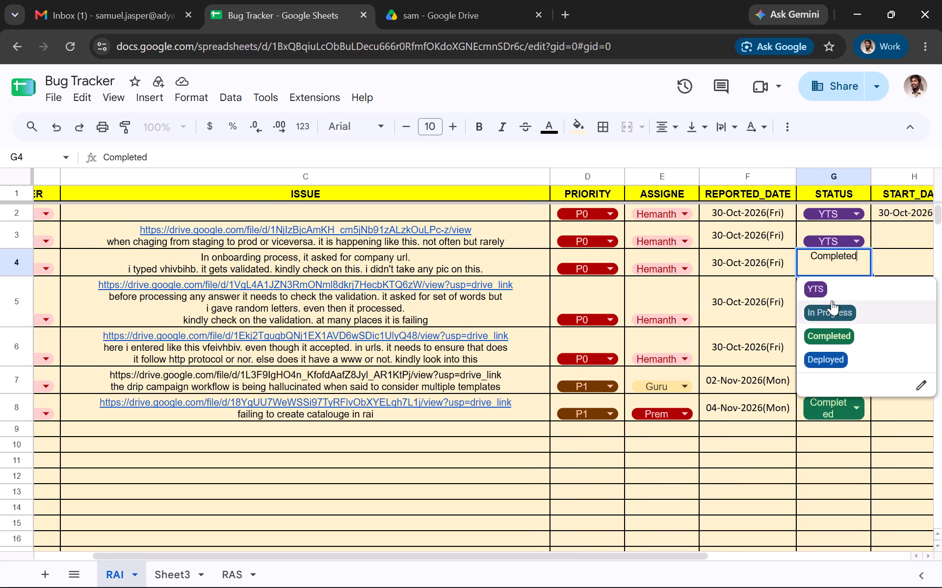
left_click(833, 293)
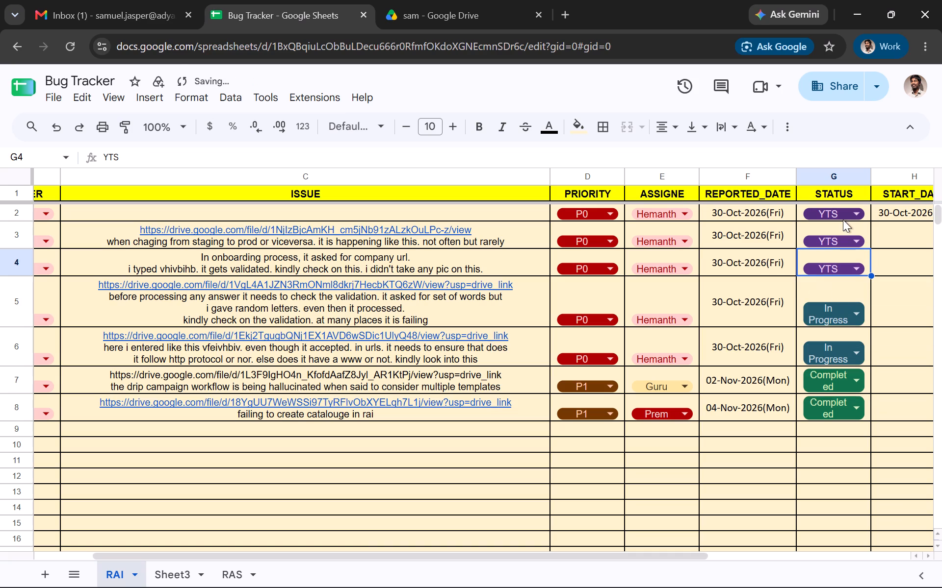
Check bug 1's issue cell and set bug 1's status to Completed.
scroll(843, 220, "up", 1)
scroll(814, 277, "up", 2)
scroll(494, 273, "right", 3)
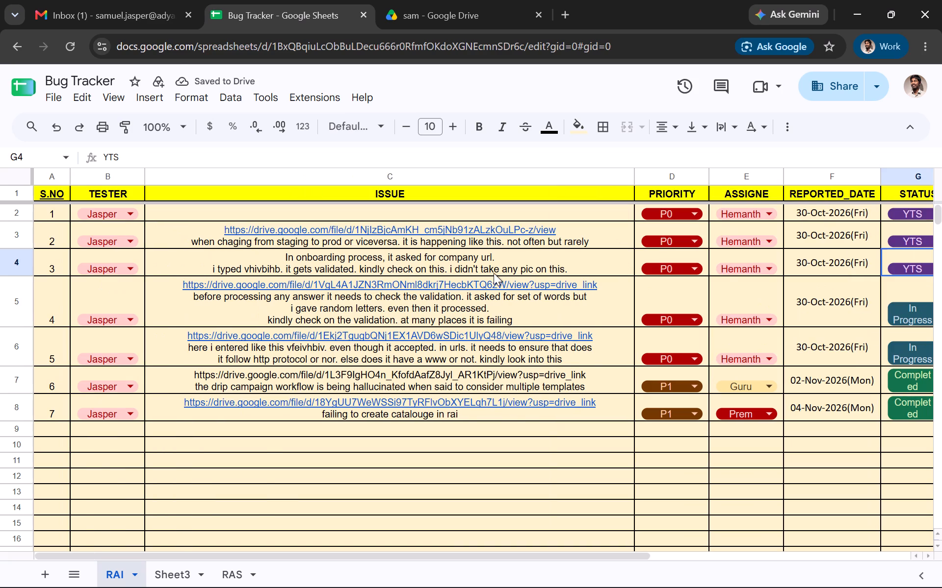
left_click(425, 213)
double_click(425, 213)
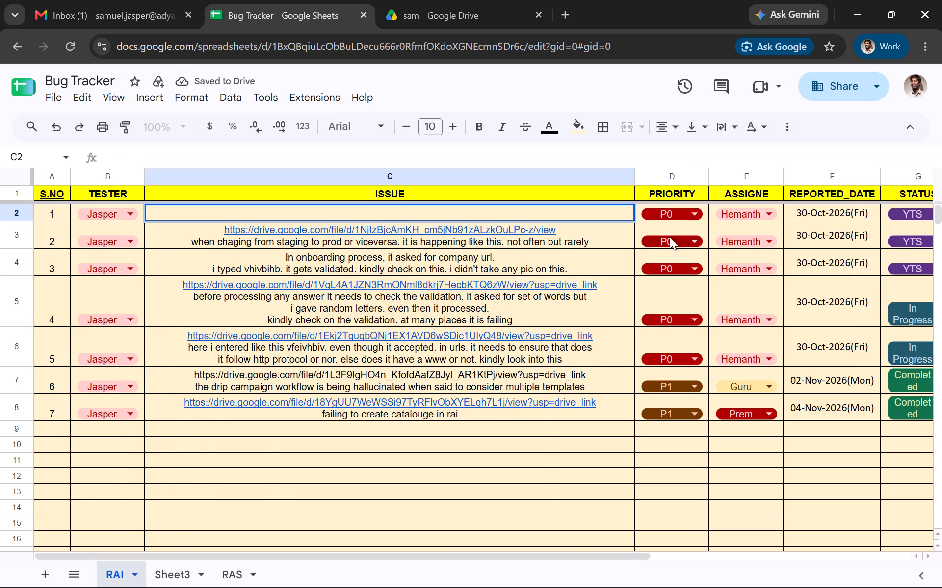
scroll(858, 224, "left", 1)
left_click(864, 217)
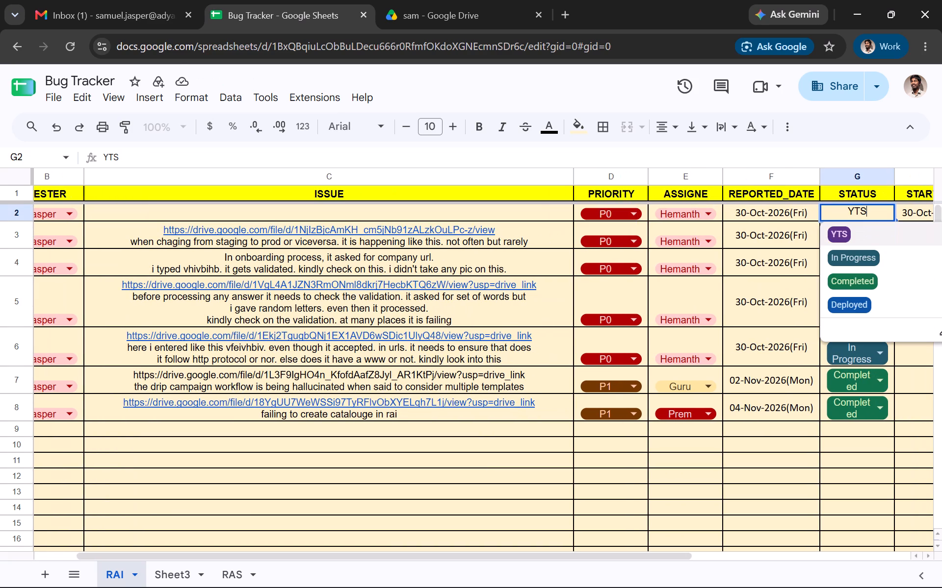
left_click(515, 211)
double_click(358, 150)
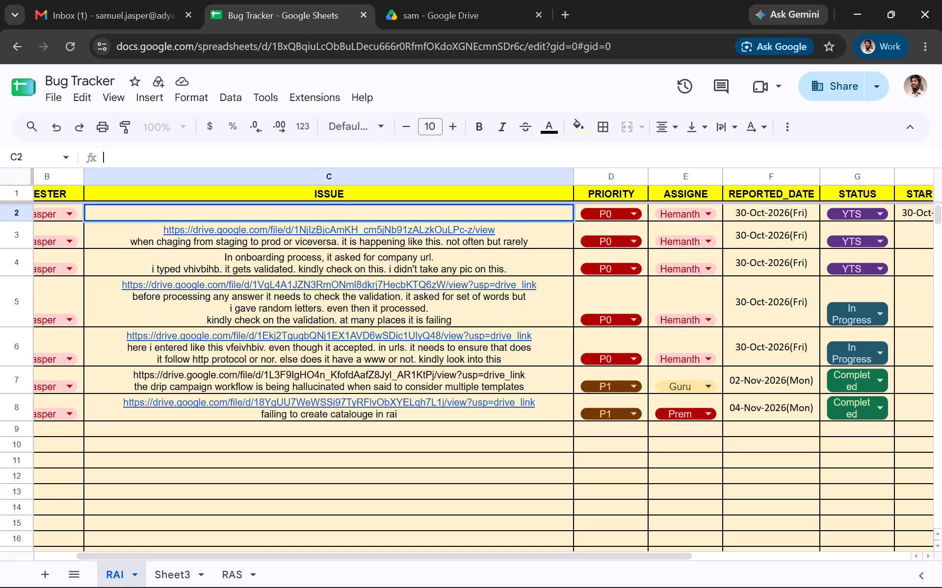
left_click(563, 240)
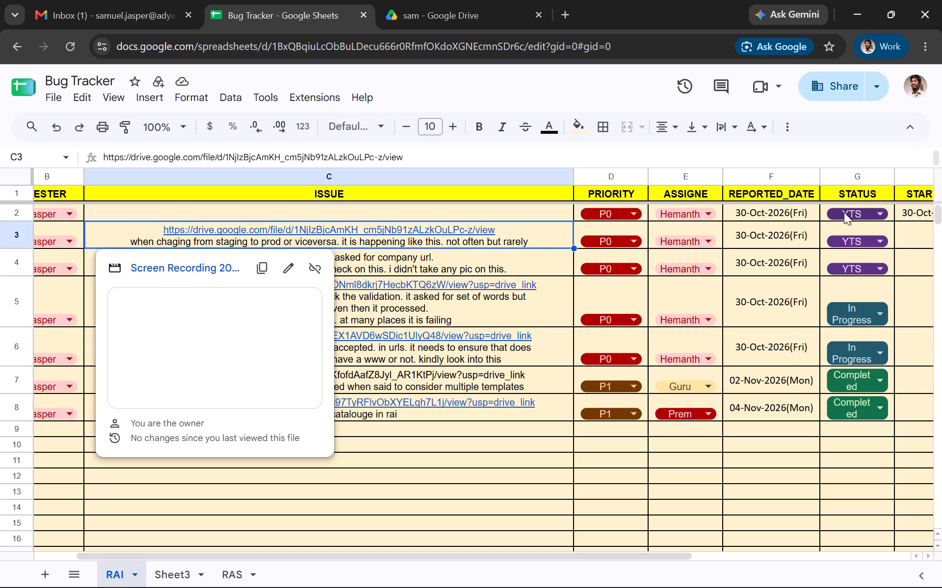
left_click(844, 212)
left_click(839, 284)
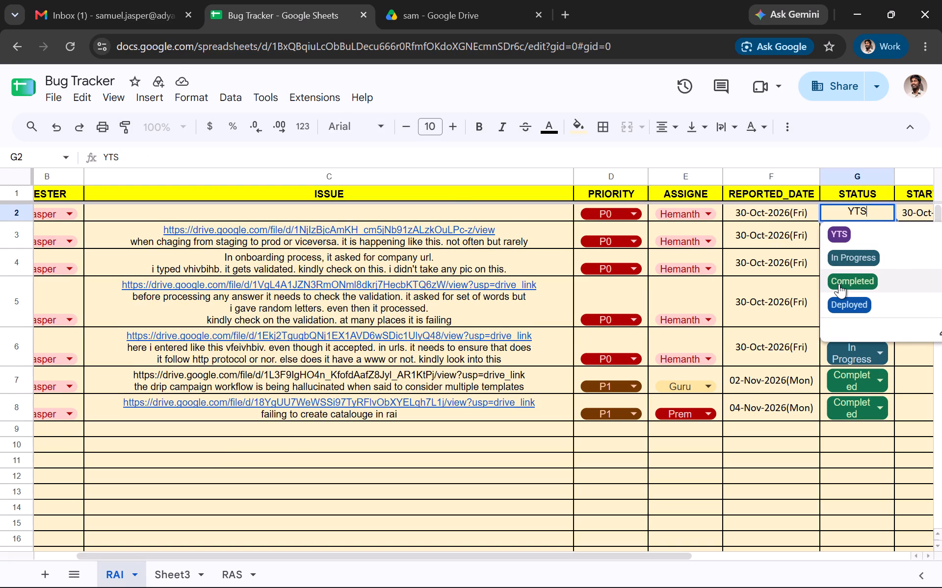
left_click(595, 260)
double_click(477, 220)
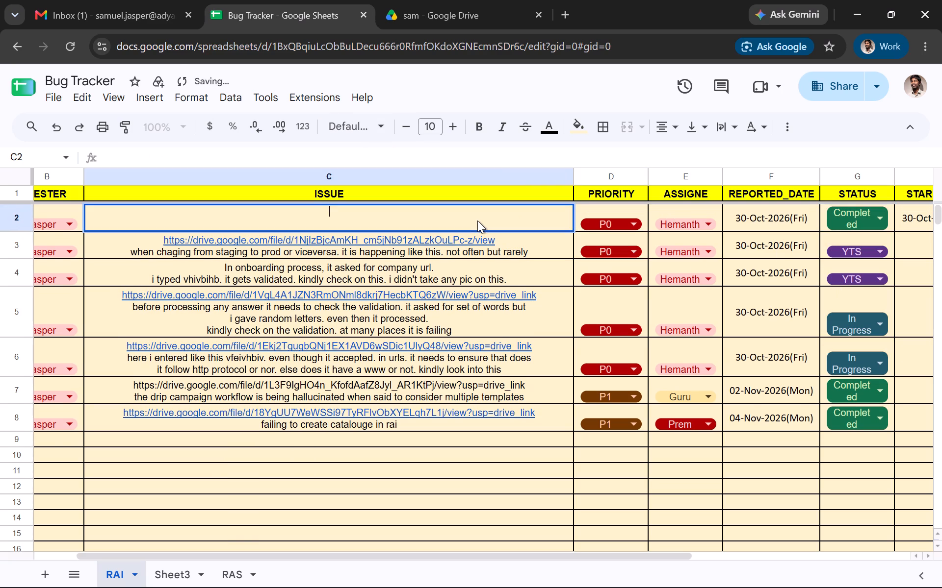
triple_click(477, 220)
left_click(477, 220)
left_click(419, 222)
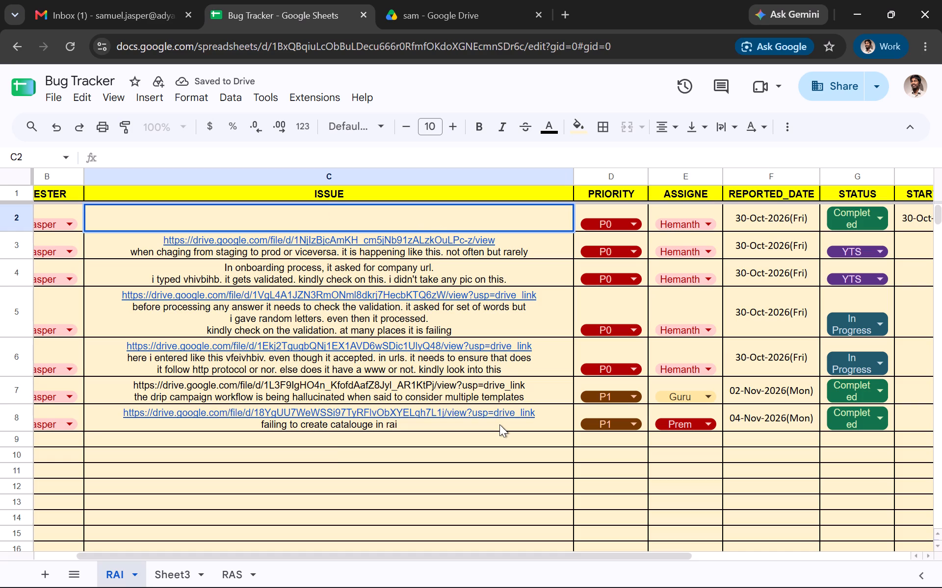
Start bug 8 in the row below bug 7 with serial number 8 and the Jasper tester dropdown copied from bug 7.
scroll(499, 424, "right", 2)
left_click(439, 438)
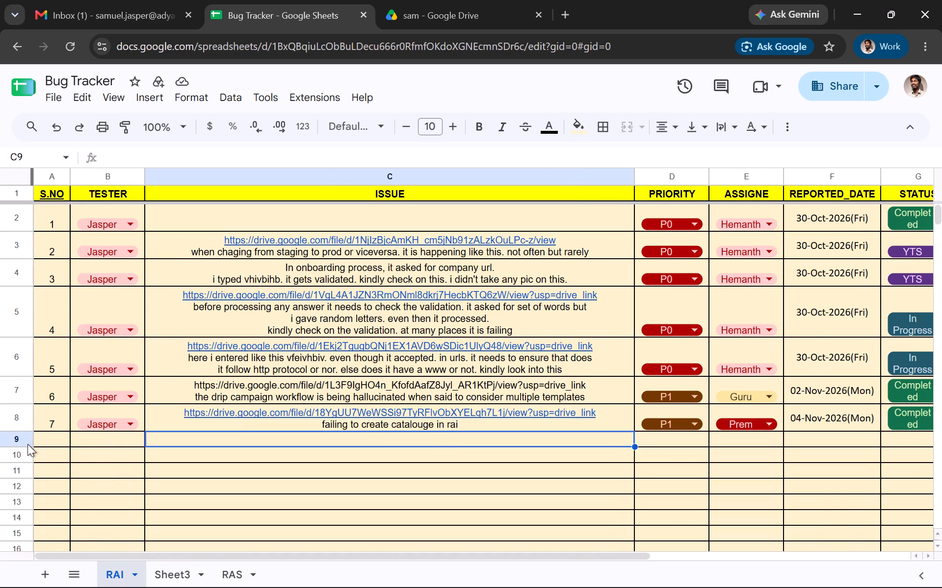
left_click(48, 443)
key("8")
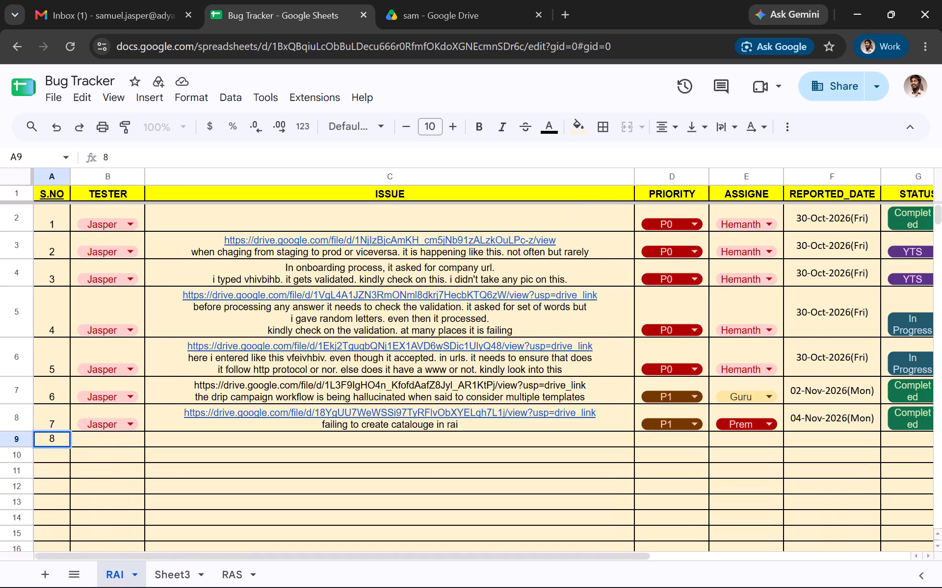
left_click(117, 439)
left_click(117, 415)
key("ctrl+c")
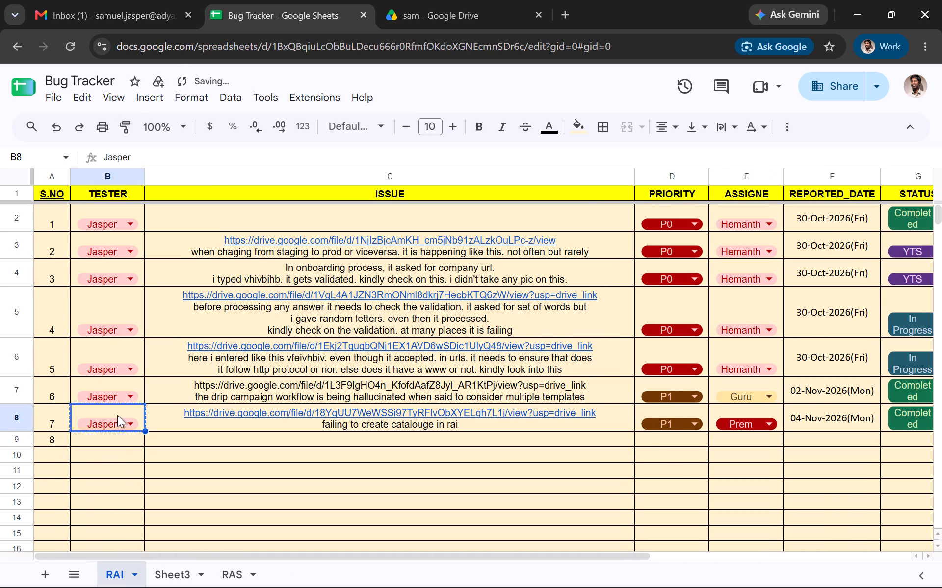
left_click(122, 441)
key("ctrl+v")
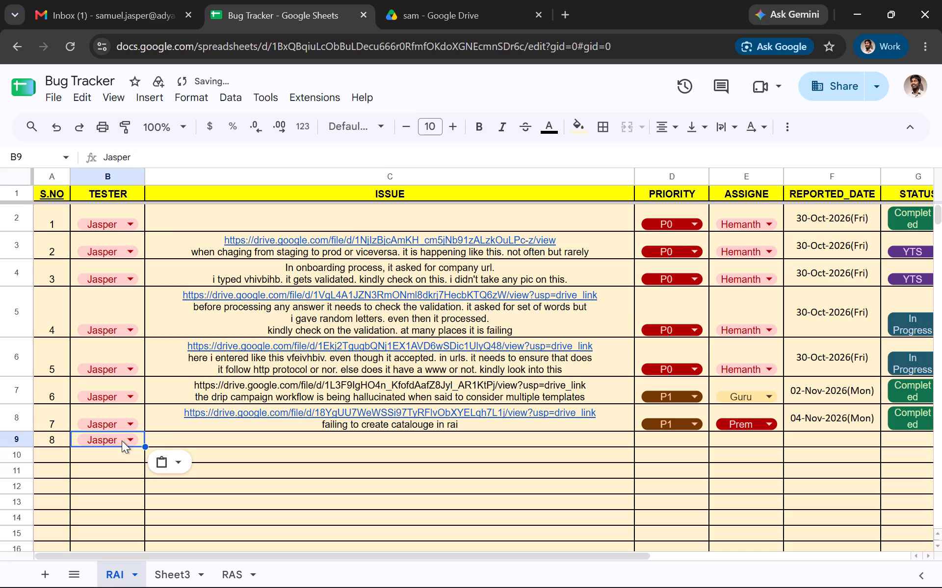
Open bug 8's empty issue cell for editing.
left_click(187, 440)
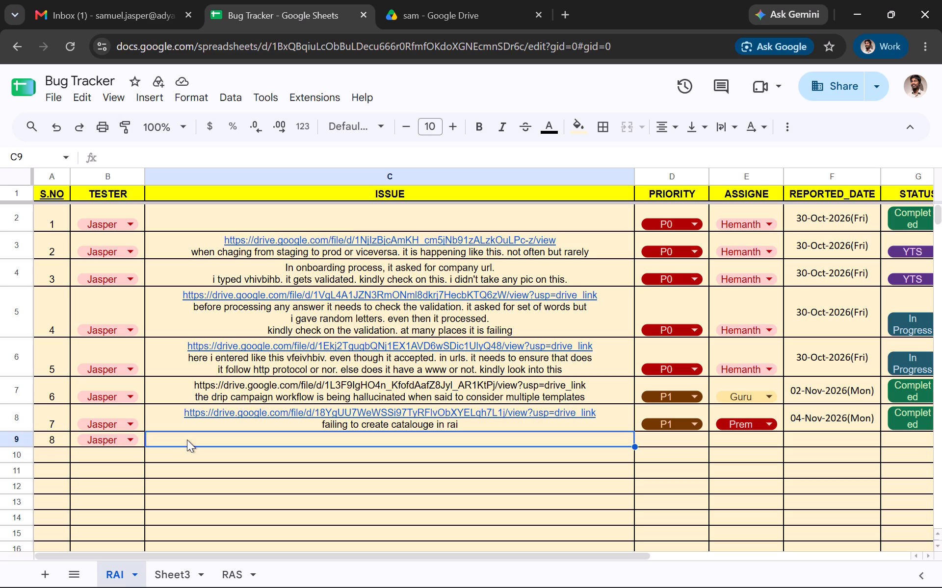
double_click(187, 440)
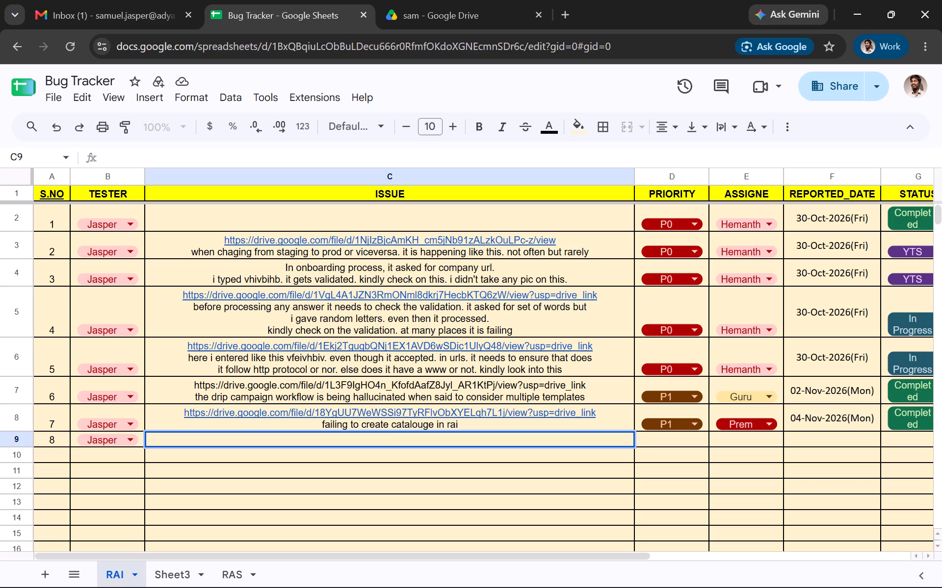
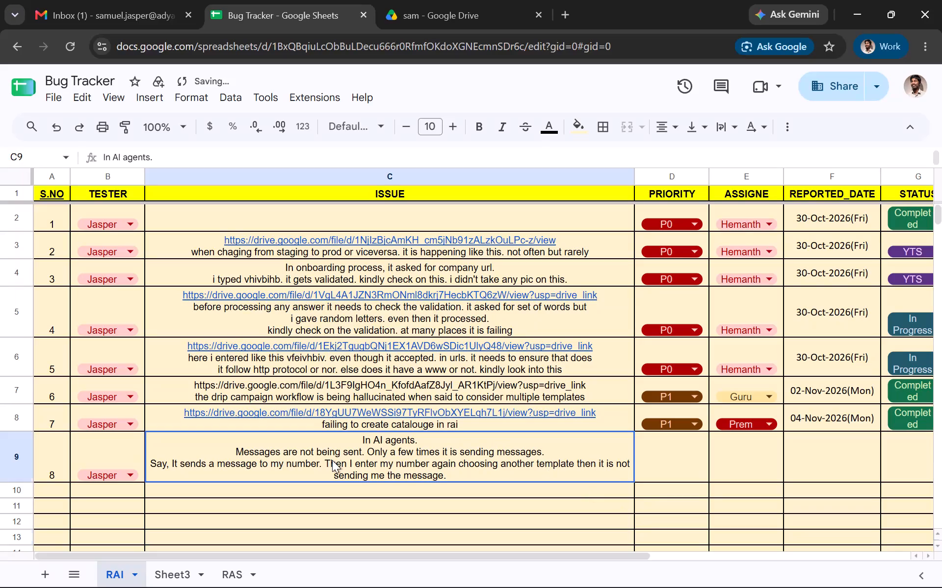
Insert "let's" before "Say, It sends a message to my number" in bug 8's issue description.
double_click(160, 464)
left_click(156, 460)
key("Left")
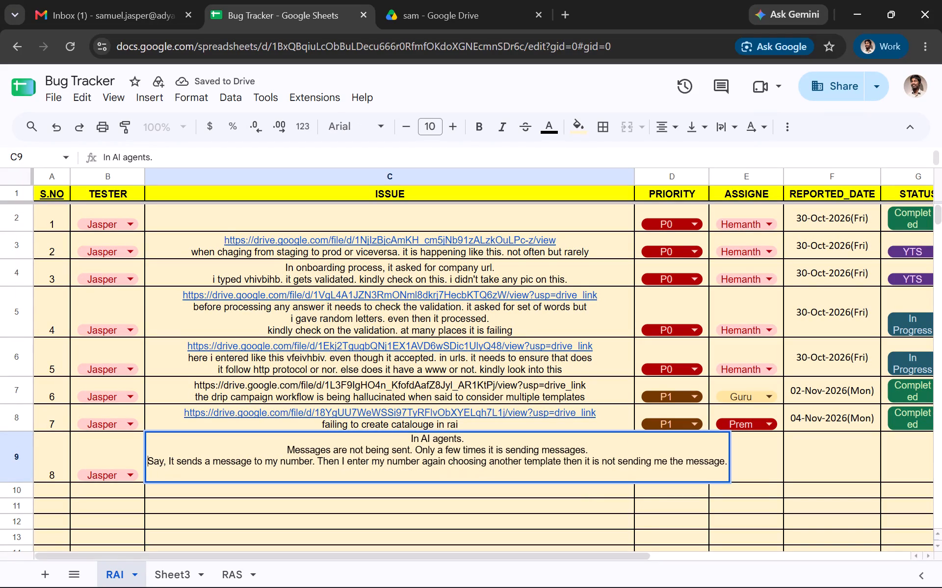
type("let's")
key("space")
left_click(361, 517)
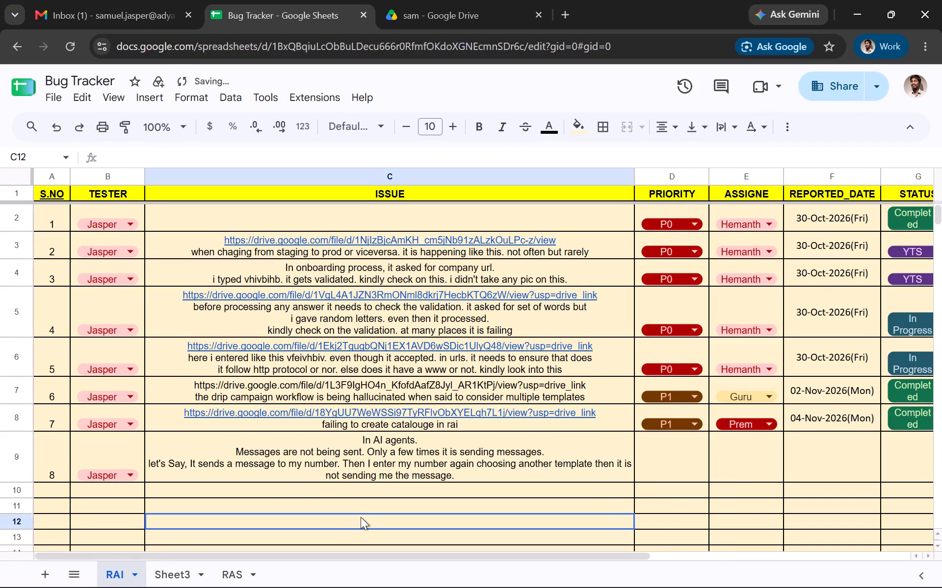
Copy bug 7's P1 priority dropdown into bug 8's priority cell.
left_click(682, 440)
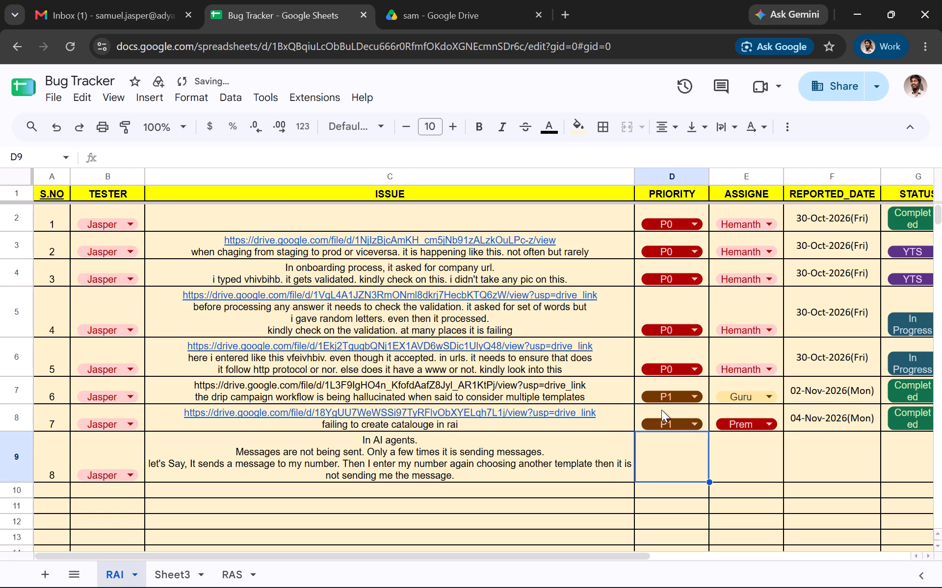
left_click(661, 408)
key("ctrl+c")
left_click(664, 454)
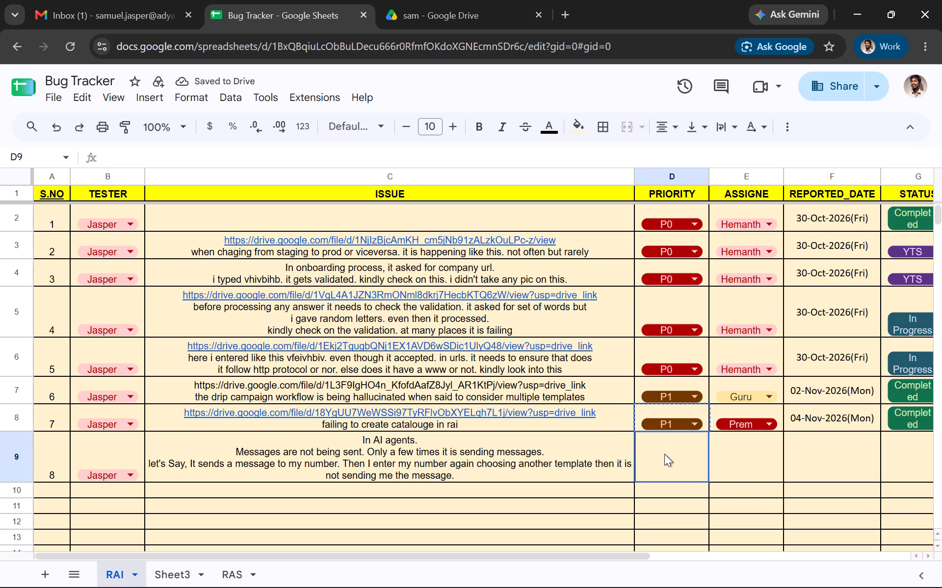
Fill in bug 8's priority as P1 and assignee as Prem, copied from bug 7.
key("ctrl+v")
left_click(753, 408)
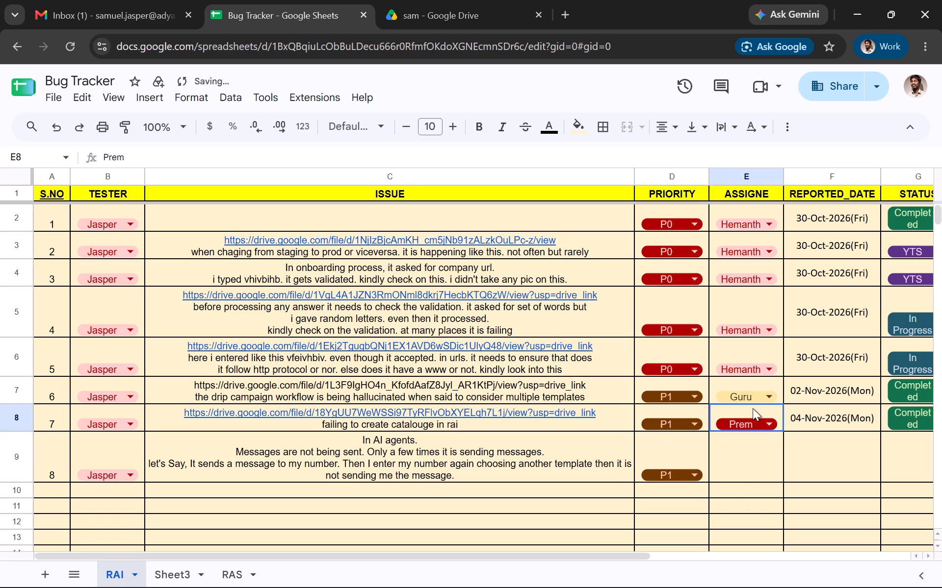
key("ctrl+v")
key("ctrl+z")
key("ctrl+c")
left_click(746, 456)
key("ctrl+v")
Copy bug 7's reported date 04-Nov-2026(Mon) and Completed status into bug 8's row.
scroll(746, 456, "left", 1)
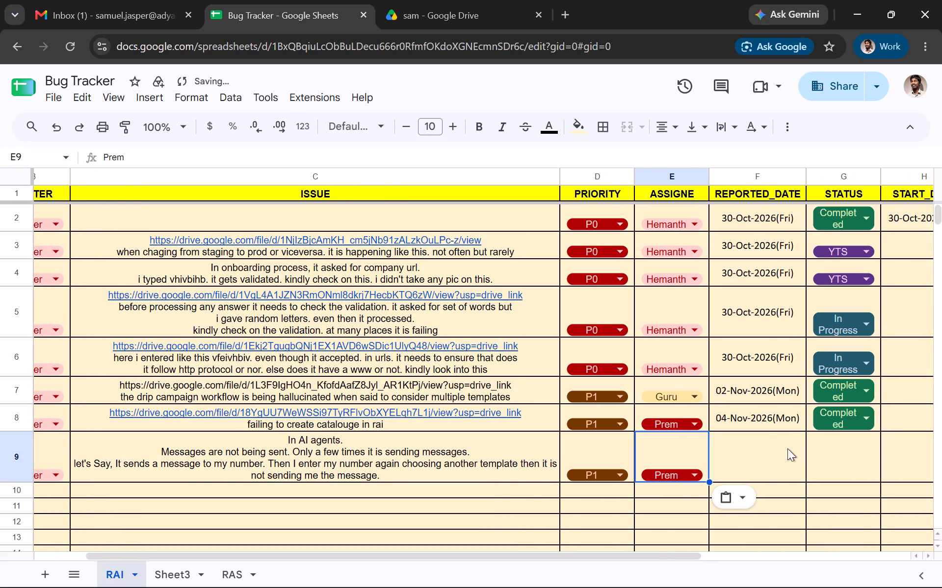
left_click(787, 447)
left_click(773, 419)
key("ctrl+c")
left_click(752, 455)
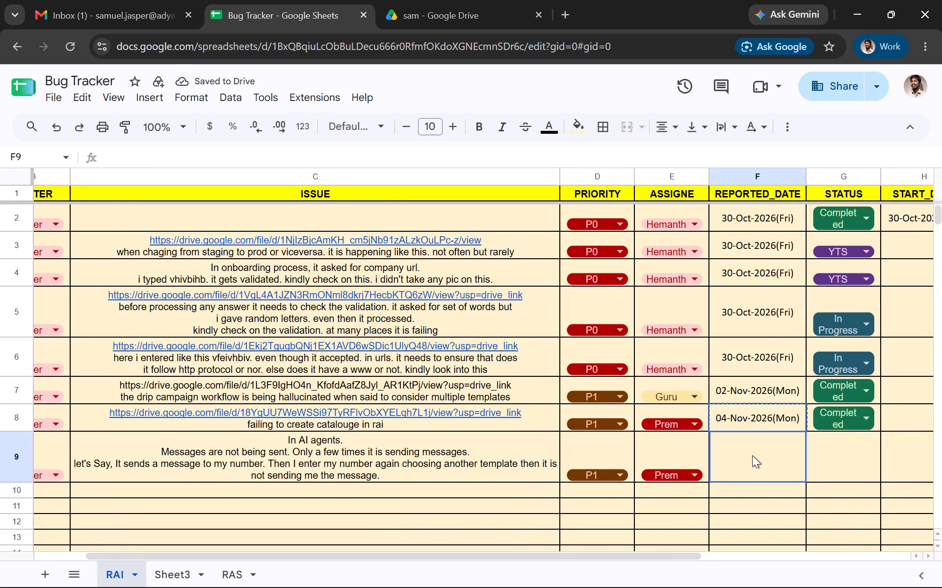
key("ctrl+v")
left_click(877, 422)
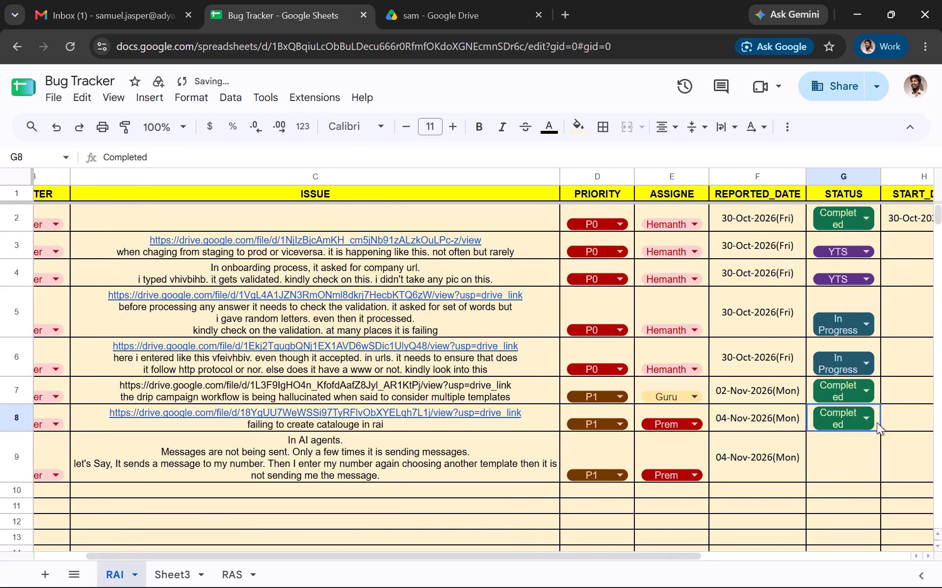
key("ctrl+c")
left_click(832, 463)
key("ctrl+v")
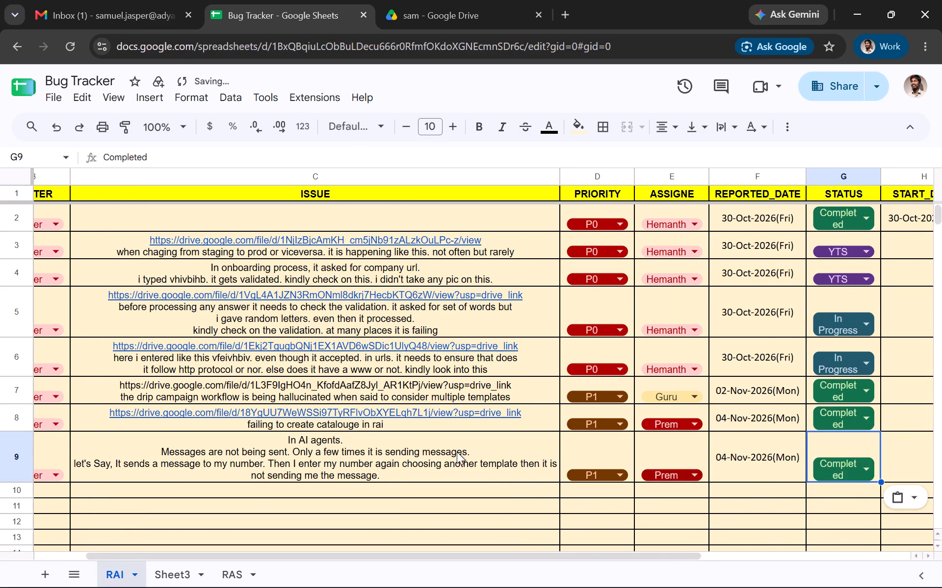
Start bug 9 in the row below bug 8 with serial number 9 and the Jasper tester dropdown copied from bug 8.
scroll(457, 452, "right", 2)
left_click(66, 493)
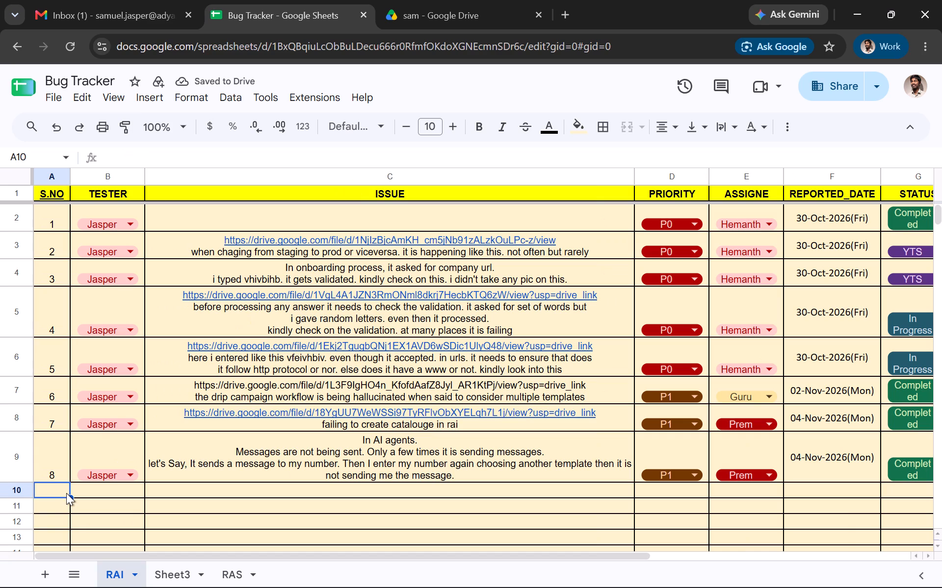
key("9")
left_click(111, 490)
left_click(110, 457)
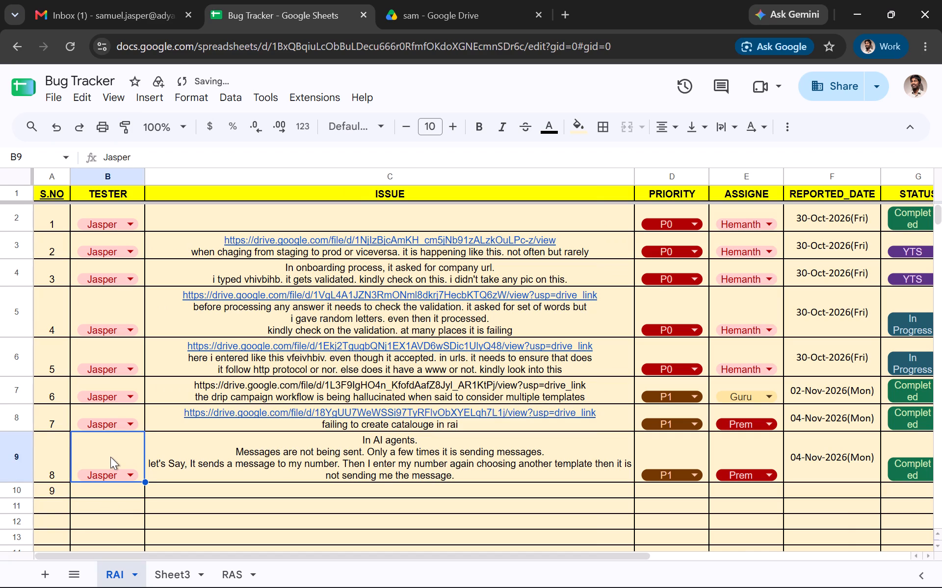
key("ctrl+c")
left_click(110, 485)
key("ctrl+v")
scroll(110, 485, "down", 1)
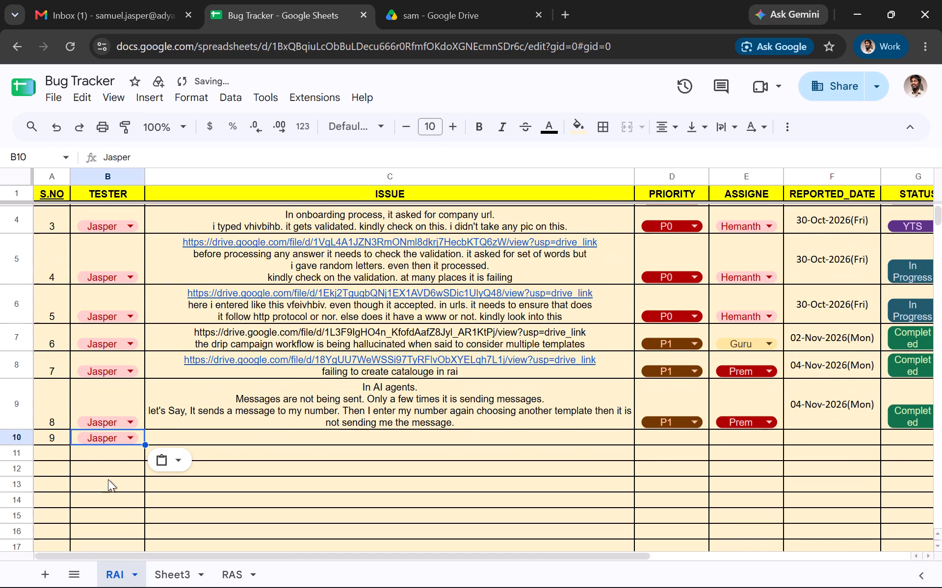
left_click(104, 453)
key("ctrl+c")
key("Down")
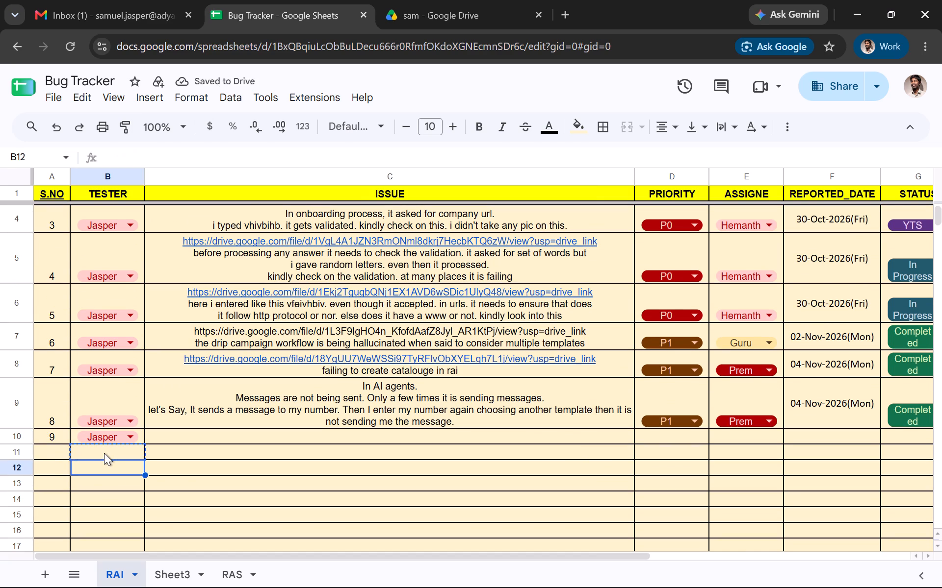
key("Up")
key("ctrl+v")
Copy bug 9's Jasper tester dropdown into the tester cell of row 11.
key("Up")
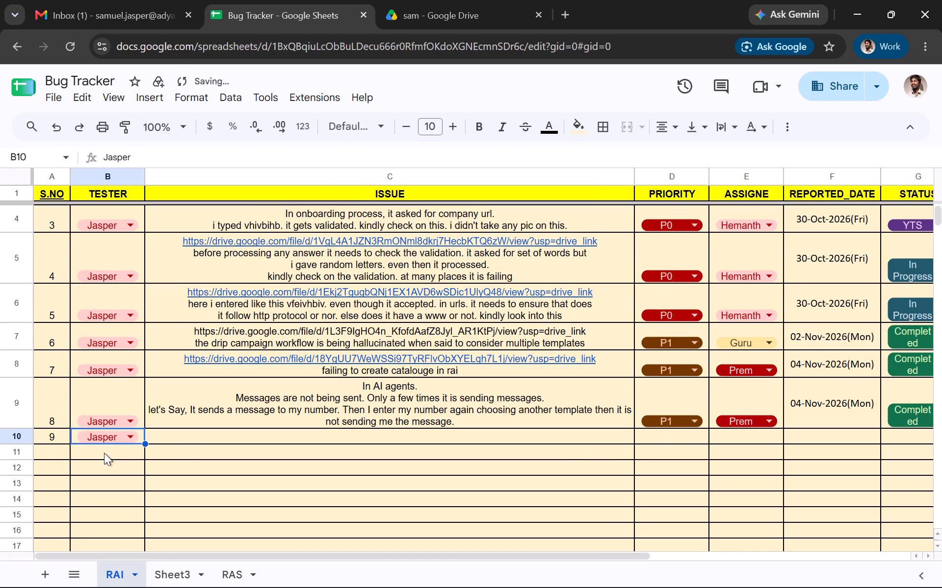
key("ctrl+c")
key("Down")
key("ctrl+v")
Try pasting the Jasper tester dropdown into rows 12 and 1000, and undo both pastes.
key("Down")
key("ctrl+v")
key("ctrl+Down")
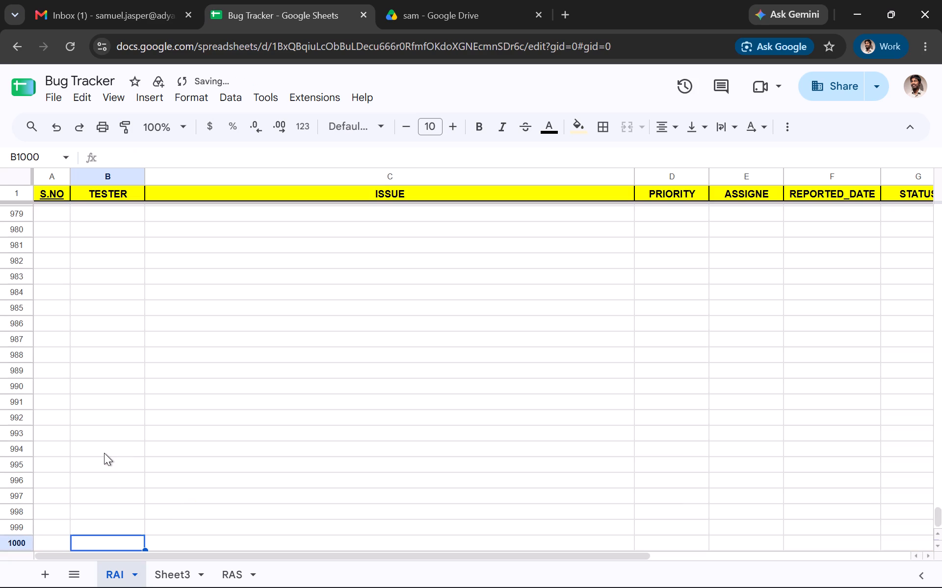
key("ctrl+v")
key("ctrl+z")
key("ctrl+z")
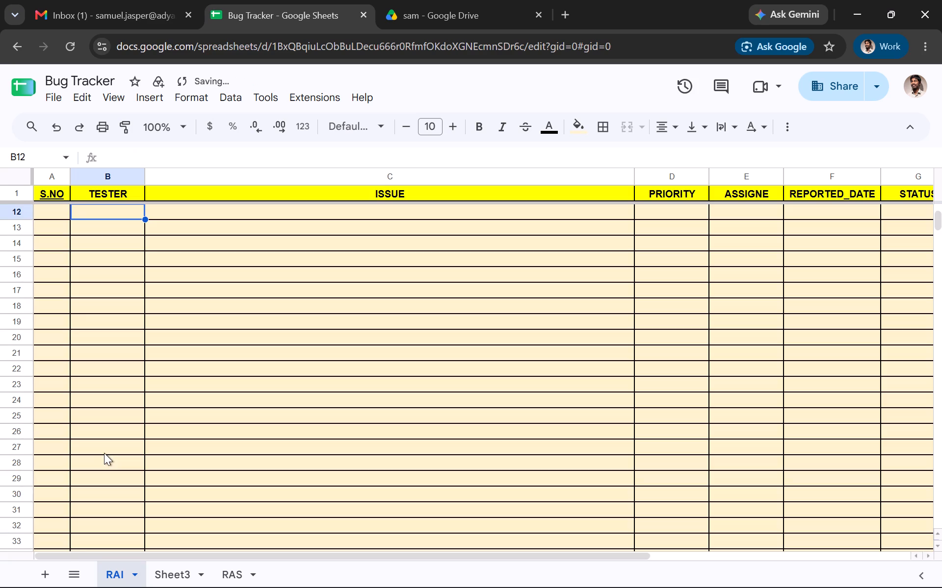
Paste the Jasper tester dropdown into the tester cells of rows 12 and 13.
scroll(104, 453, "up", 1)
scroll(104, 453, "up", 1, "ctrl")
key("ctrl+v")
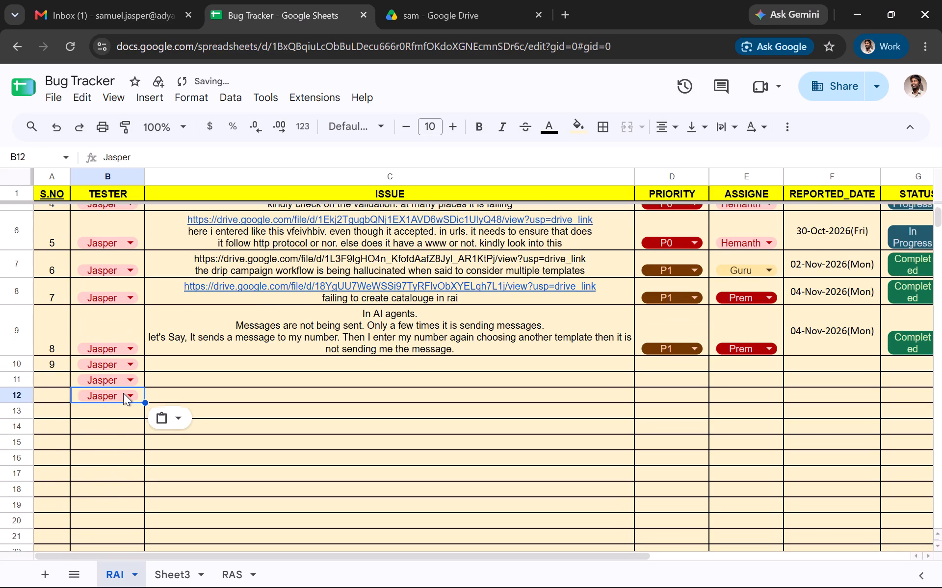
key("Down")
key("ctrl+v")
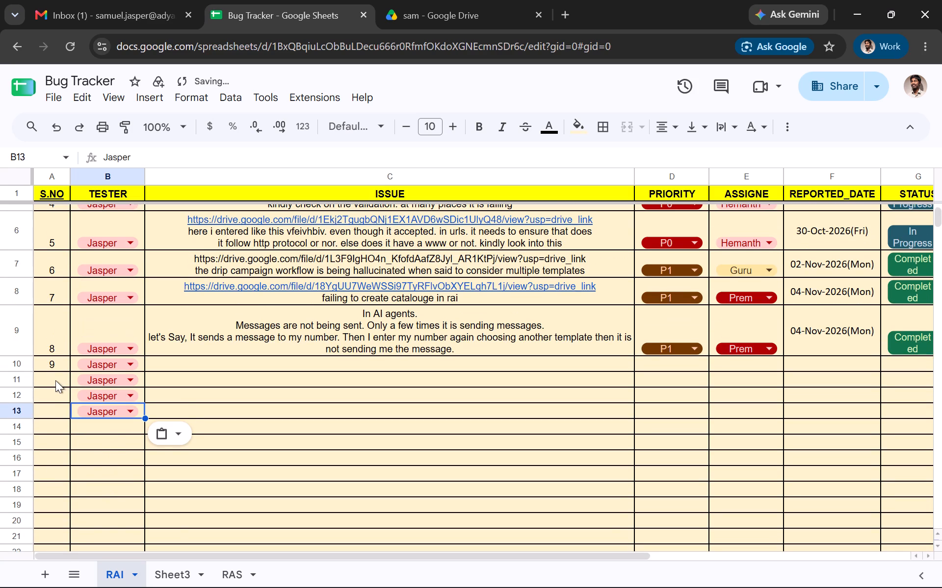
Enter serial numbers 10, 11 and 12 for the three rows below bug 9.
left_click(55, 380)
type("10")
key("Down")
type("11")
key("Down")
type("12")
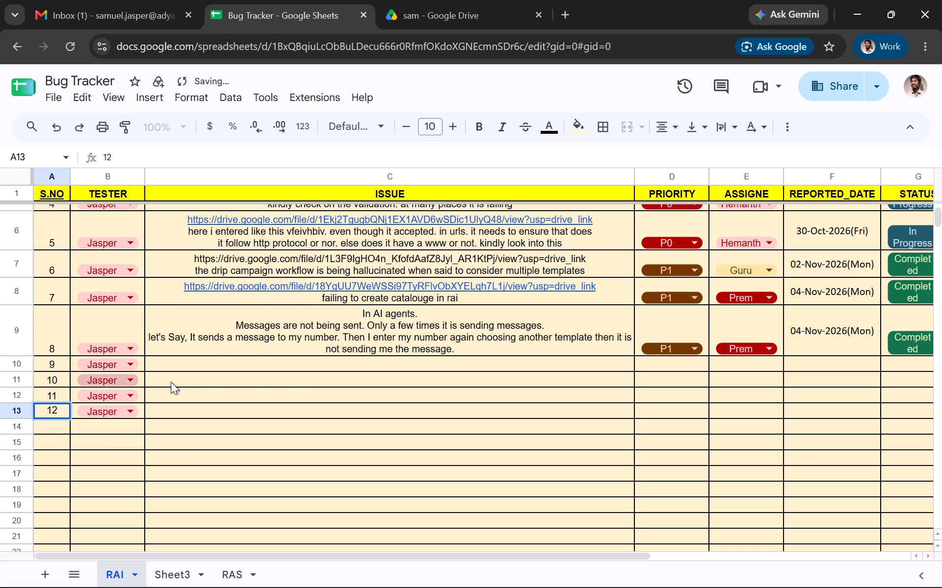
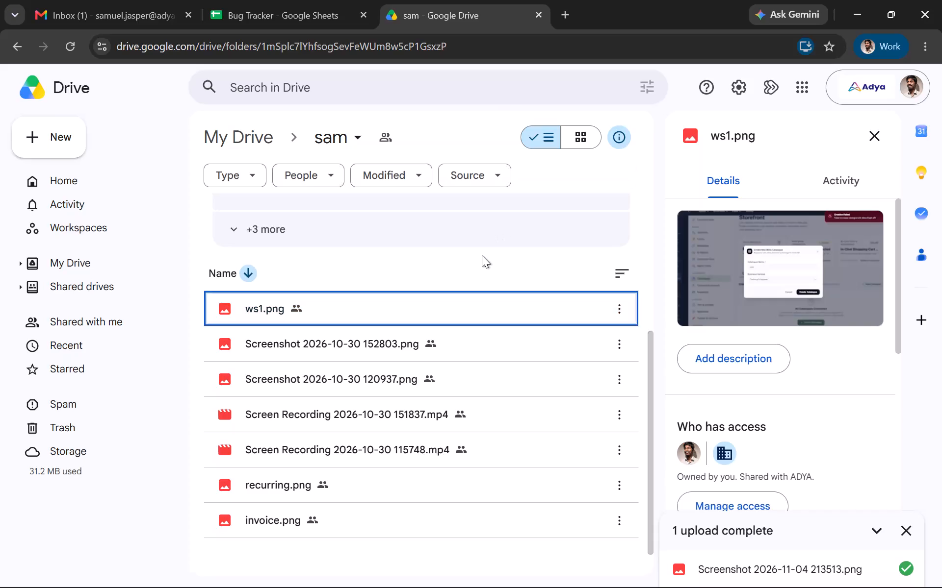
Upload the JPEG file "WhatsApp Image 2026-11-04 at 10.06.45 PM" from Downloads to the sam folder in Drive.
scroll(416, 474, "down", 2)
right_click(395, 540)
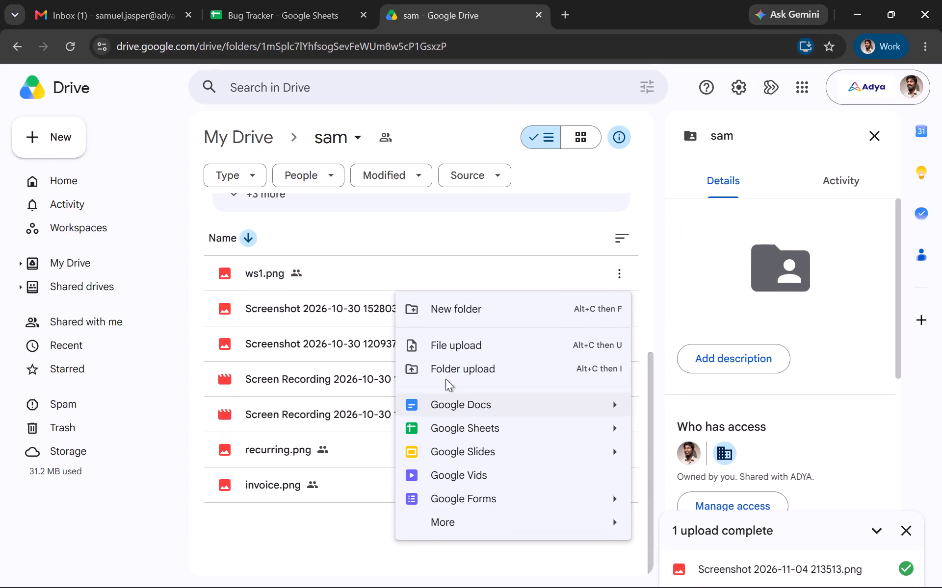
left_click(461, 340)
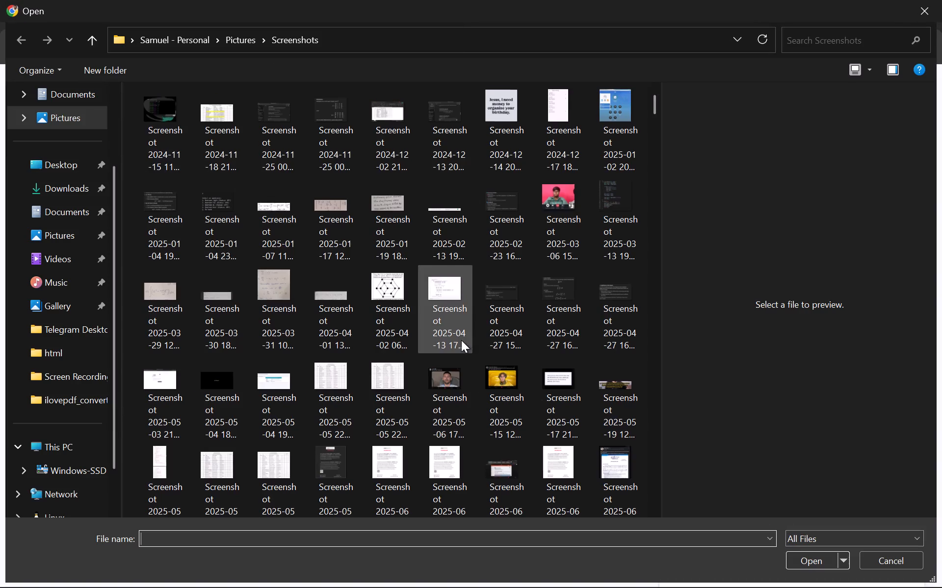
scroll(77, 179, "up", 5)
scroll(77, 179, "down", 3)
scroll(77, 179, "up", 6)
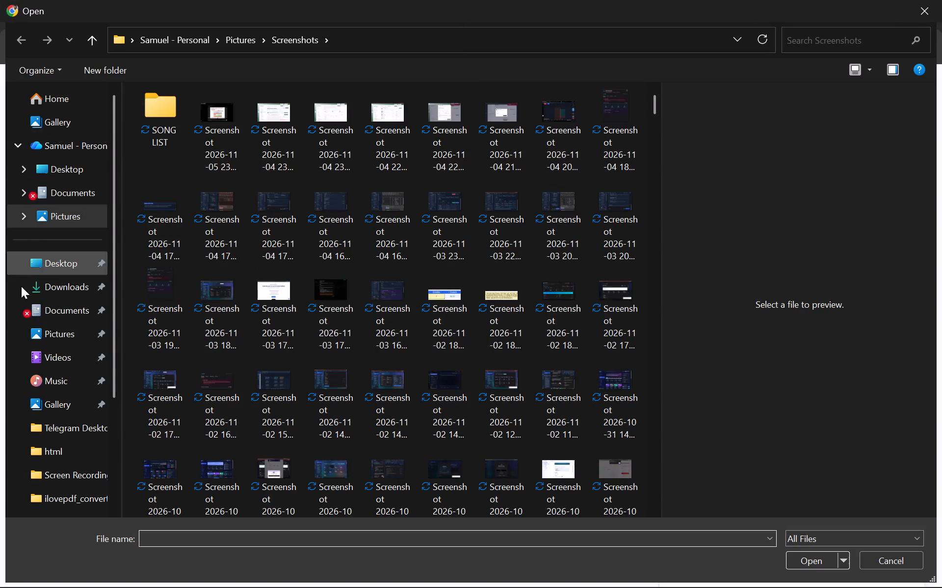
double_click(22, 299)
double_click(47, 292)
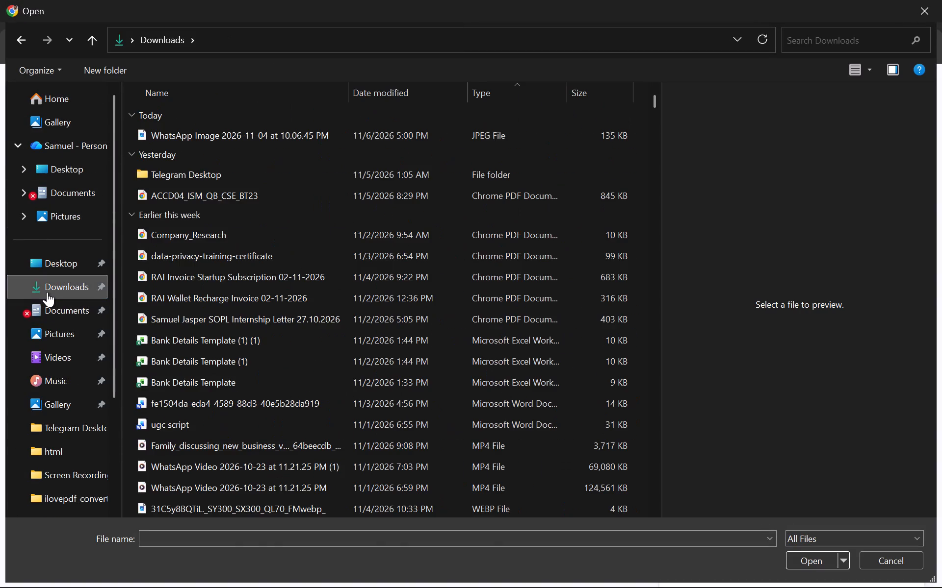
left_click(229, 130)
key("Return")
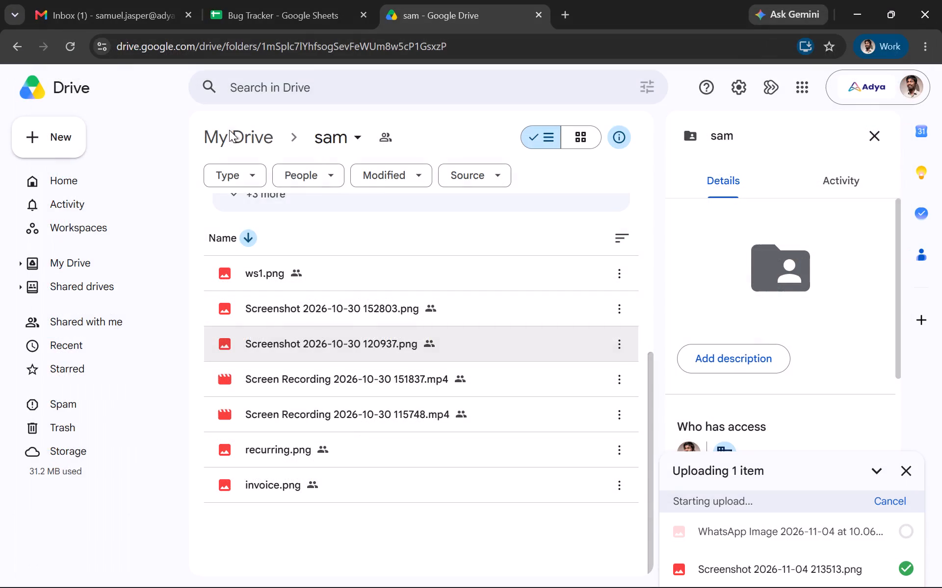
left_click(440, 525)
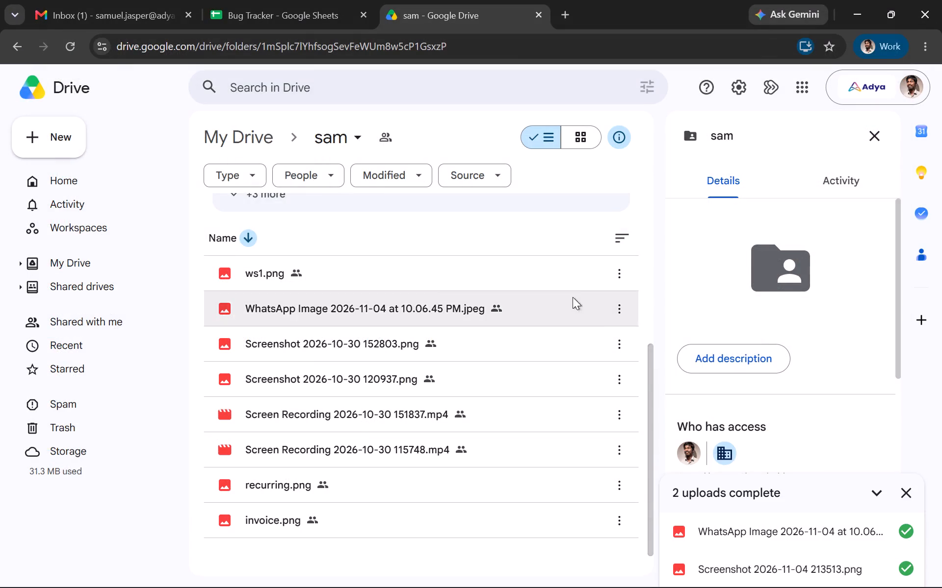
Rename the uploaded WhatsApp image as ws2.jpeg.
left_click(622, 303)
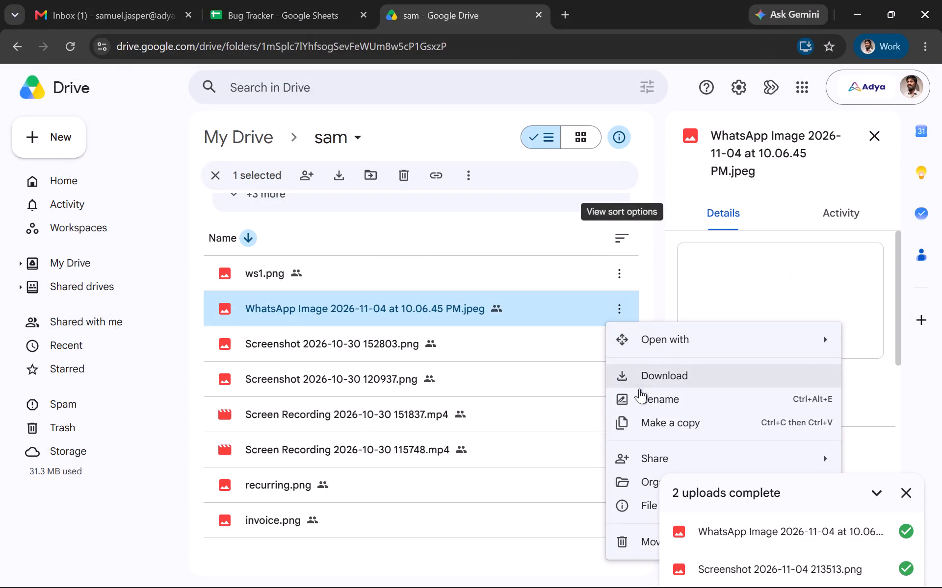
left_click(636, 395)
key("BackSpace")
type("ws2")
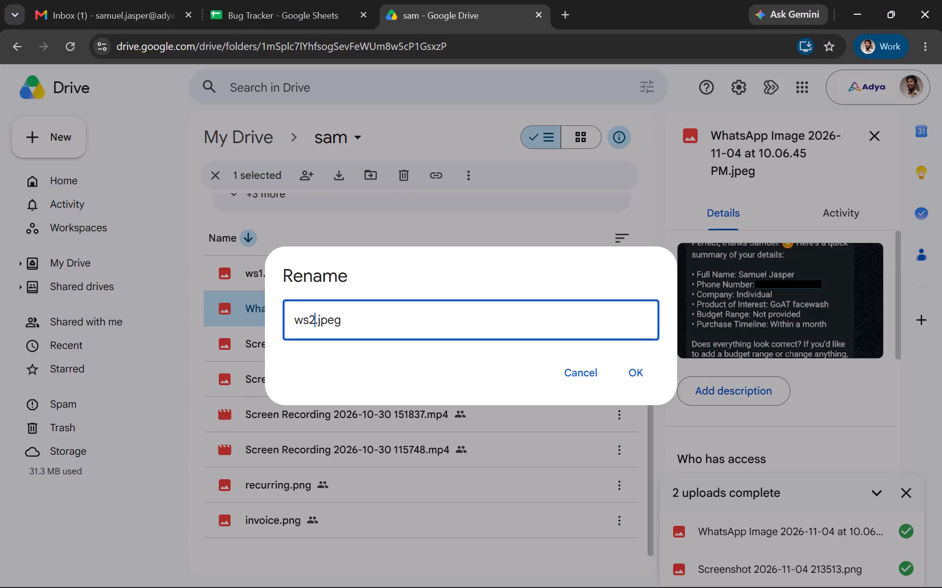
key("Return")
Copy the link of ws2.jpeg into bug 9's issue cell in the Bug Tracker's RAI sheet and start a new line below it.
left_click(432, 165)
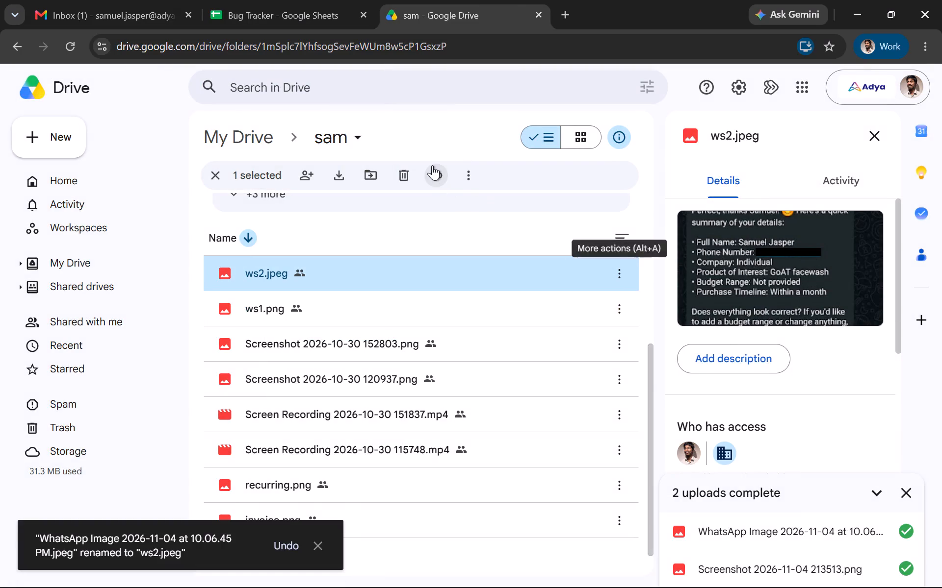
left_click(306, 0)
key("ctrl+v")
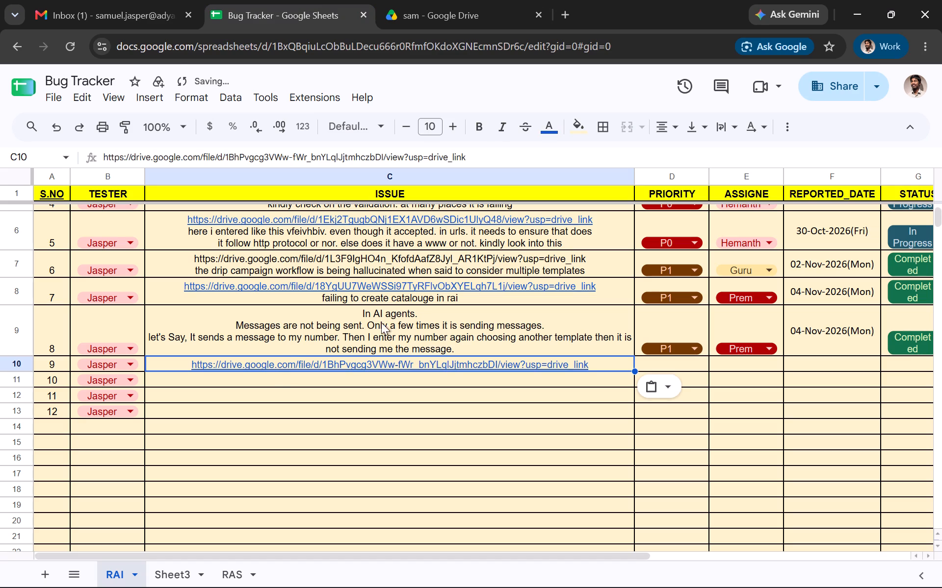
left_click(496, 156)
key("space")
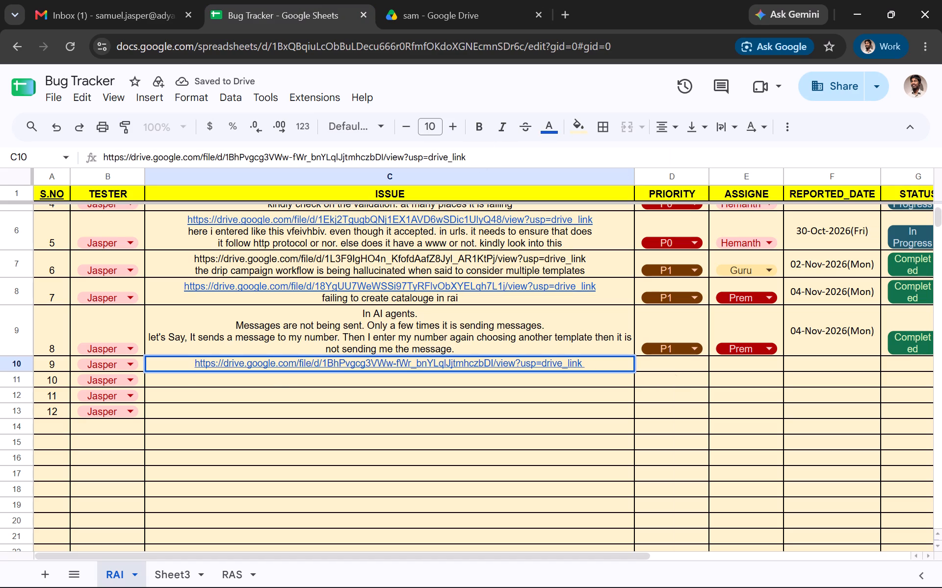
key("alt+Return")
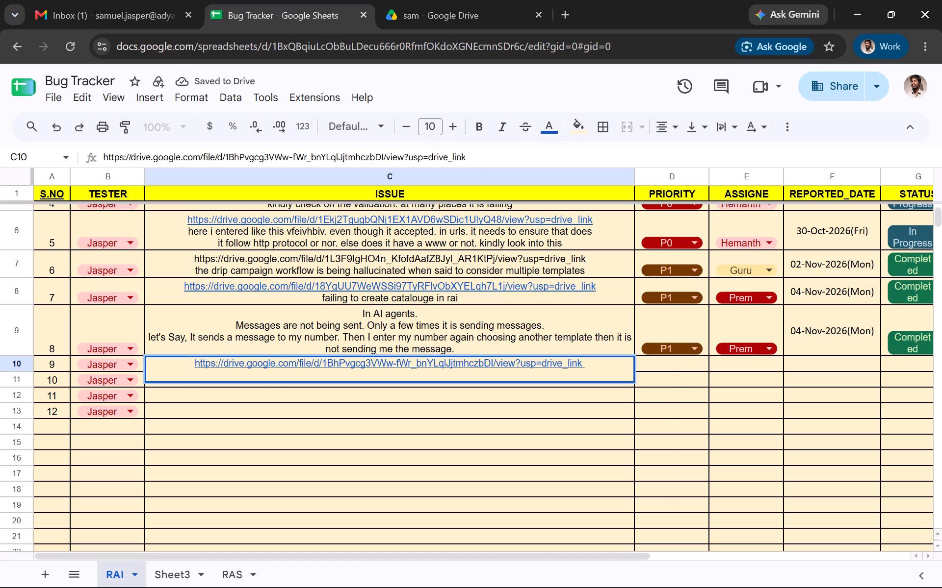
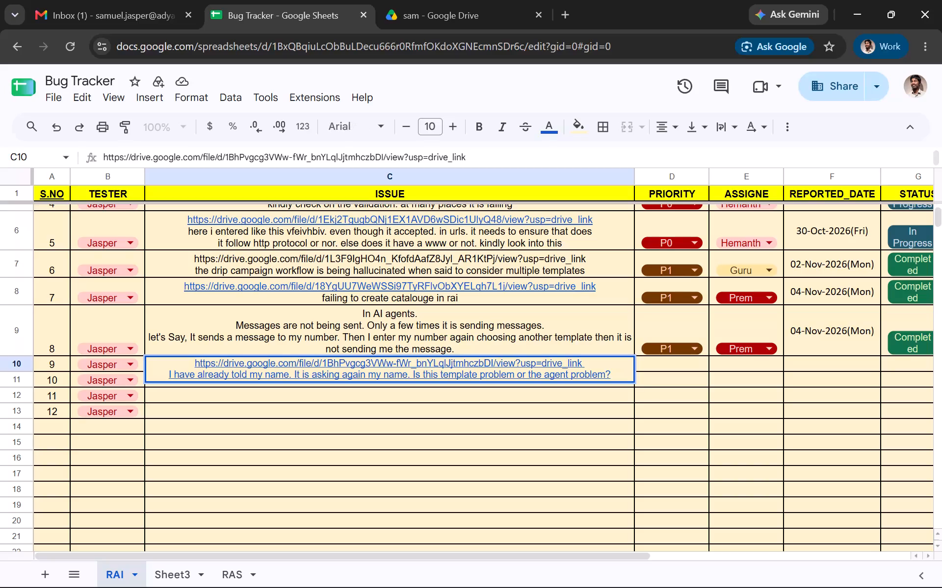
Delete the closing question about a template or agent problem from bug 9's issue description.
left_click(615, 373)
key("BackSpace")
key("BackSpace")
key("BackSpace")
key("BackSpace")
key("BackSpace")
key("BackSpace")
key("BackSpace")
key("BackSpace")
key("BackSpace")
key("BackSpace")
key("BackSpace")
key("BackSpace")
key("BackSpace")
key("BackSpace")
key("BackSpace")
key("BackSpace")
key("BackSpace")
key("BackSpace")
key("BackSpace")
key("BackSpace")
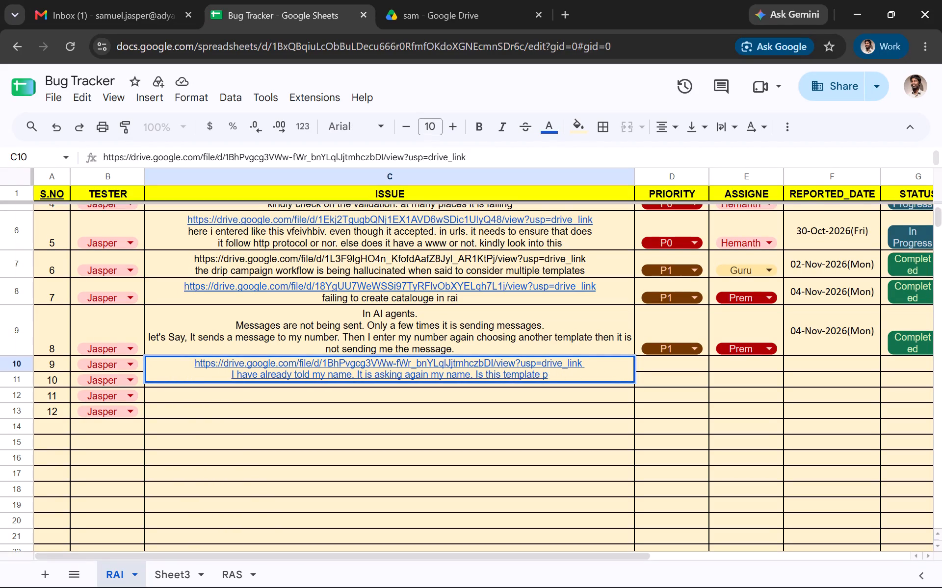
key("BackSpace")
key("BackSpace")
key("BackSpace")
key("BackSpace")
key("BackSpace")
key("BackSpace")
key("BackSpace")
key("BackSpace")
key("BackSpace")
key("BackSpace")
key("BackSpace")
key("BackSpace")
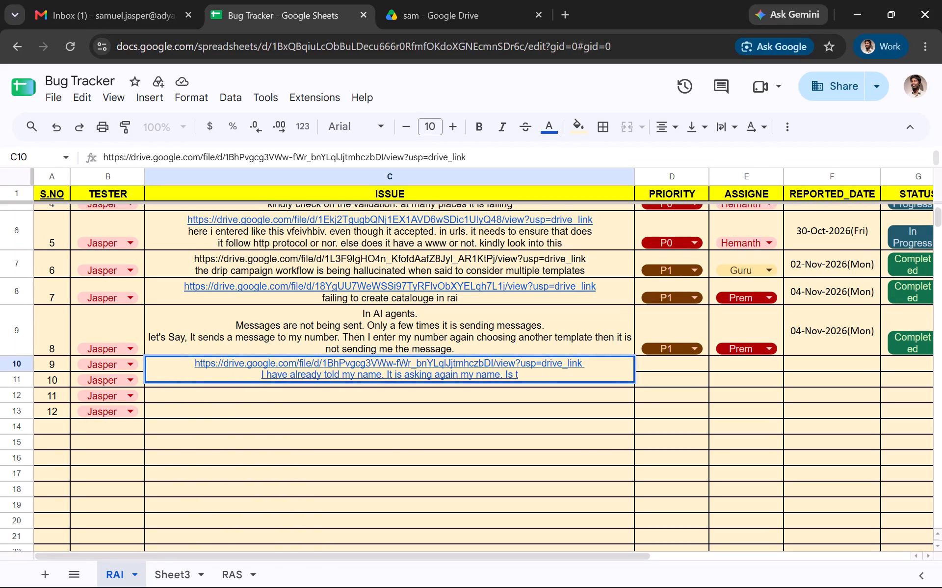
key("BackSpace")
key("BackSpace")
key("BackSpace")
key("BackSpace")
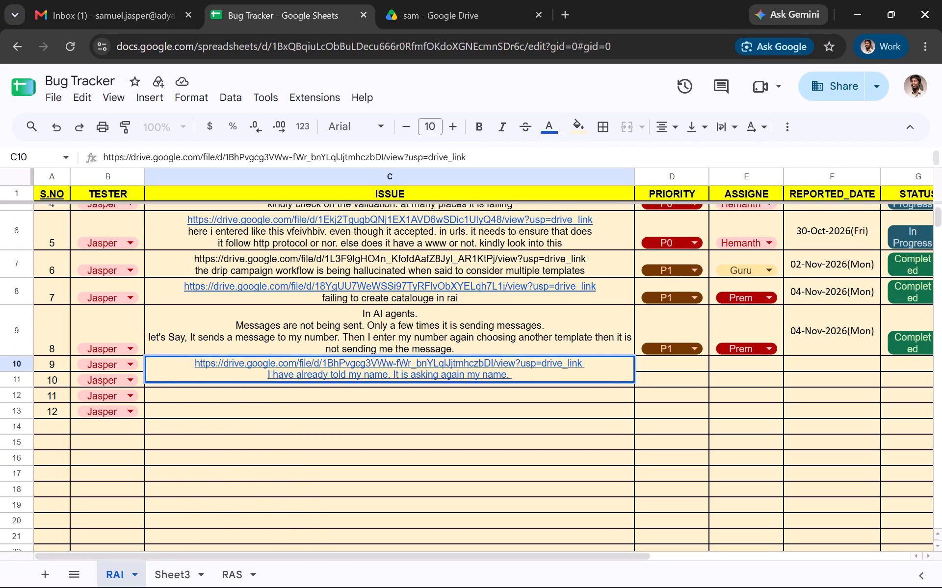
Continue bug 9's issue description with the word "Repoted" after the sentence about asking the name again.
type("Repored")
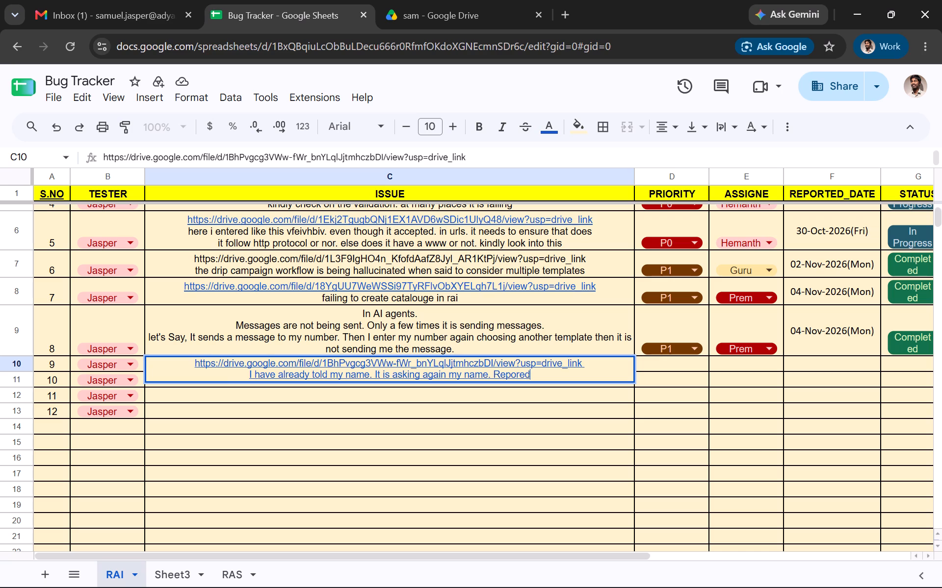
key("BackSpace")
key("BackSpace")
key("BackSpace")
type("ted")
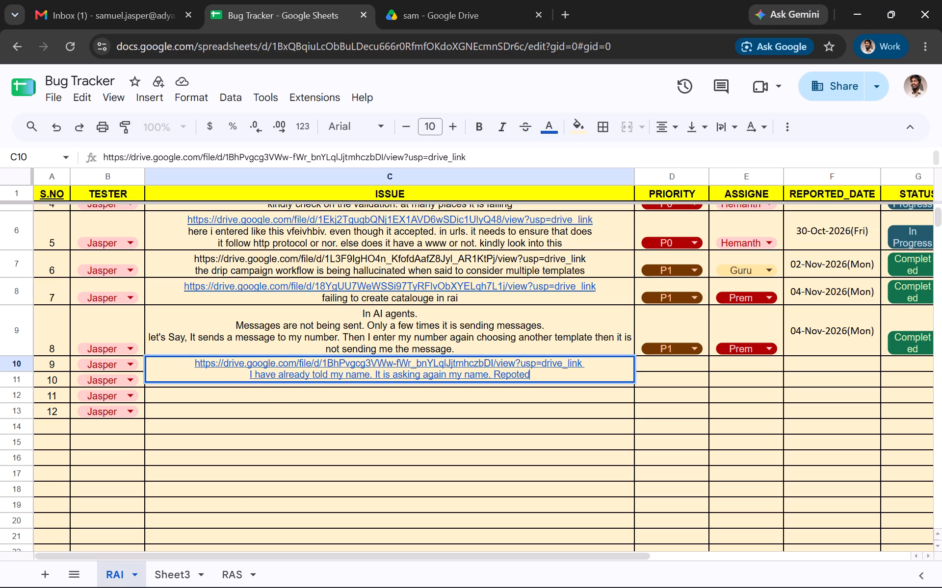
key("space")
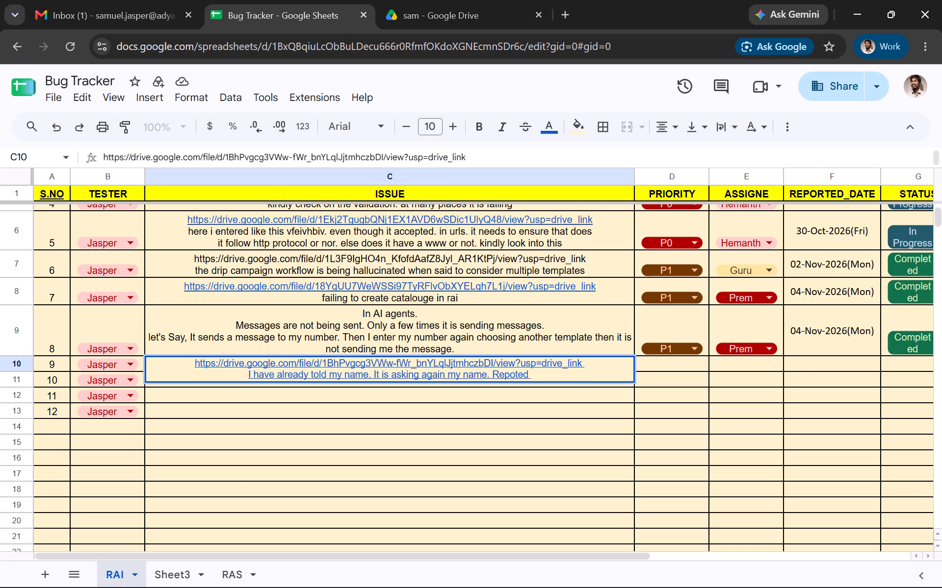
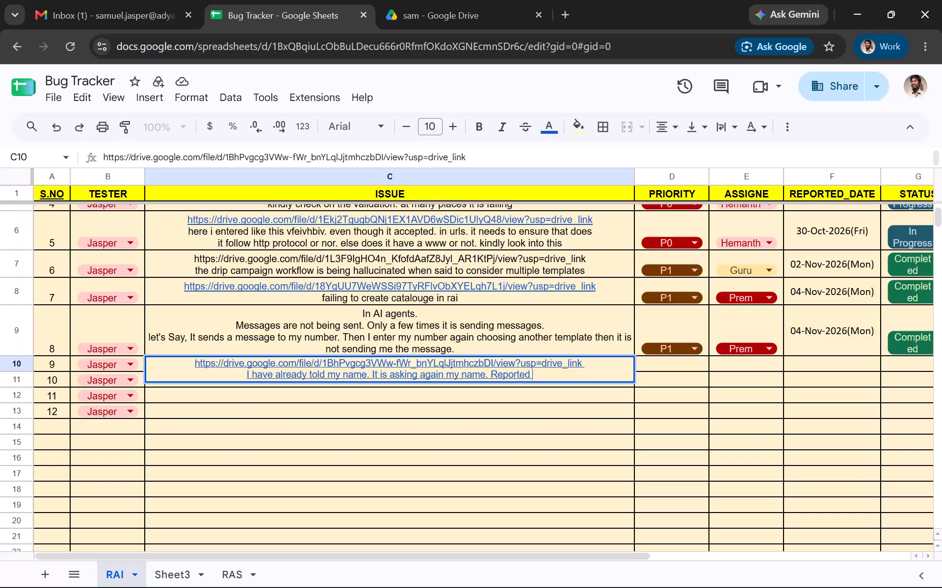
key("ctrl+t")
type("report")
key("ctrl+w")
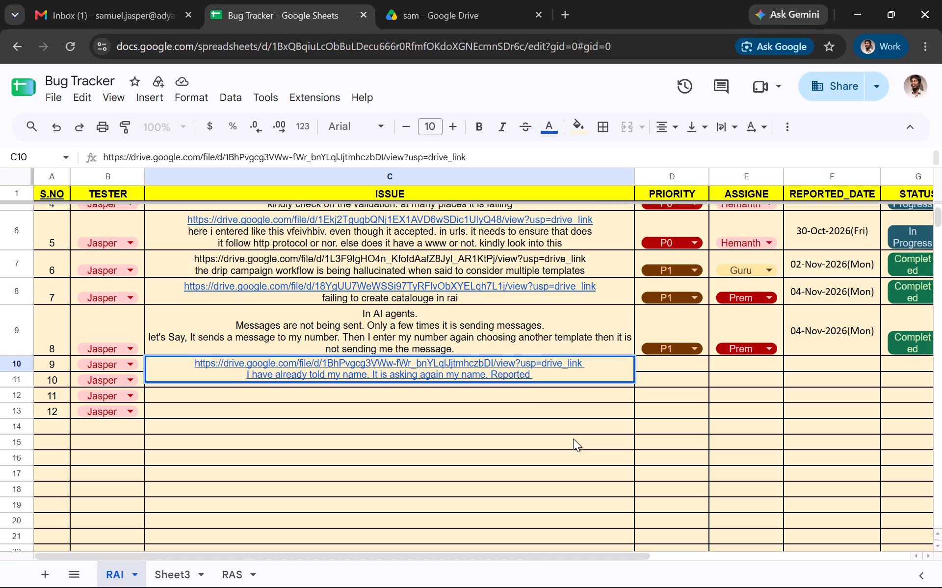
Finish bug 9's issue description by adding "as Agent Problem" after the word "Reported".
type("as G")
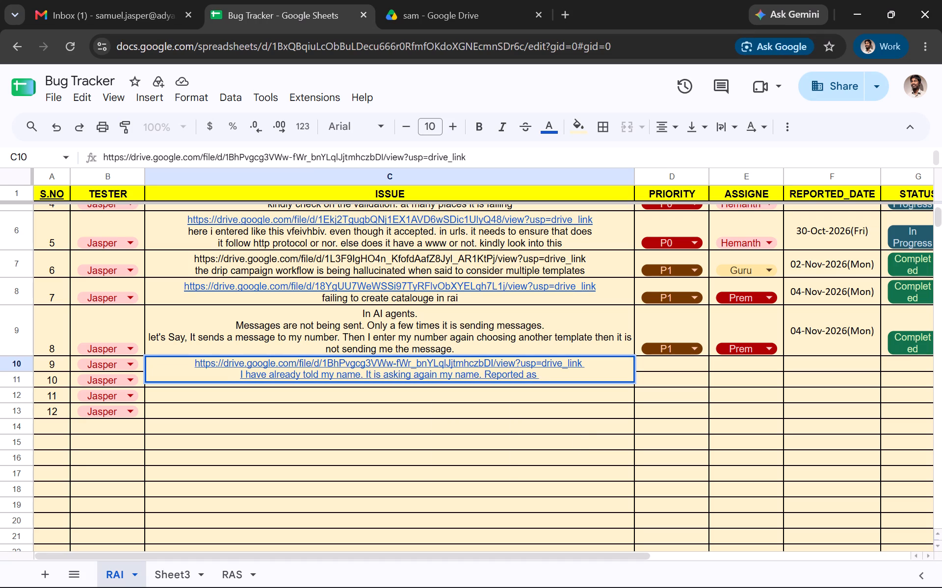
key("shift+a")
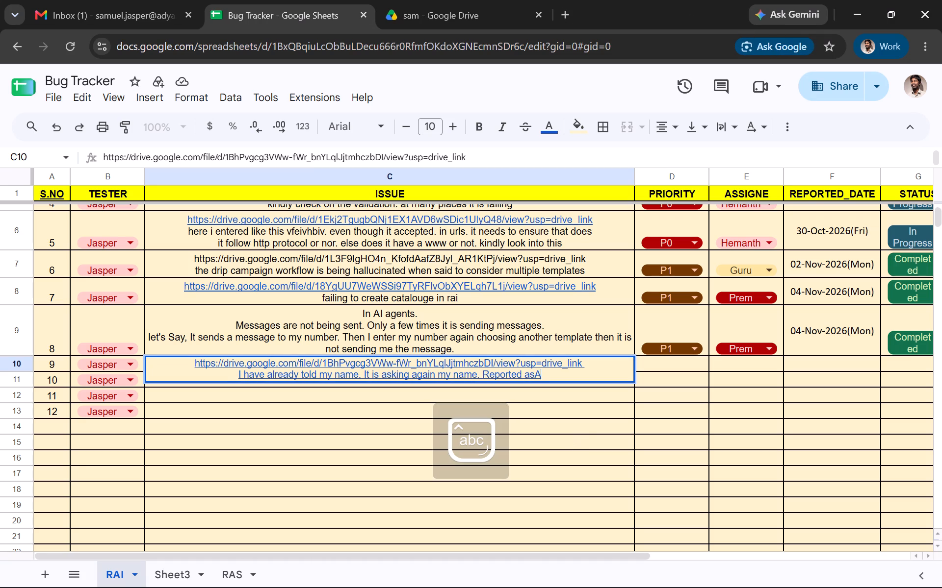
key("BackSpace")
key("space")
type("Agent Problem")
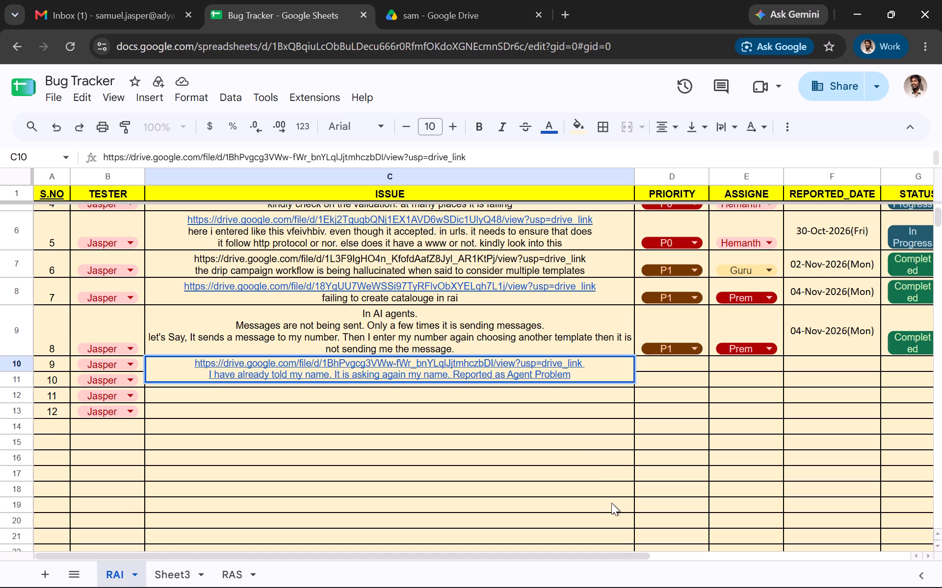
left_click(611, 503)
Copy bug 8's priority P1 into the priority cell of bug 9.
left_click(666, 371)
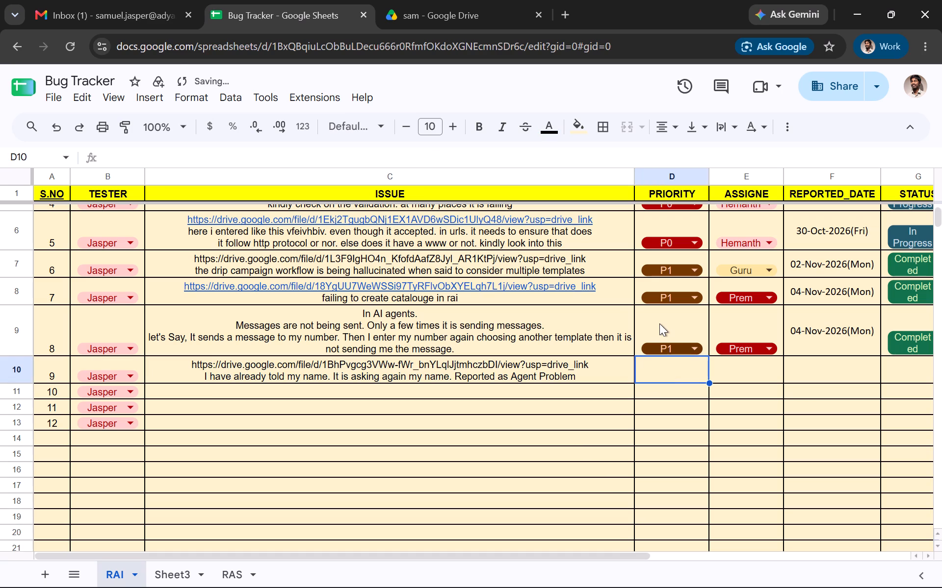
left_click(659, 323)
key("ctrl+x")
key("ctrl+c")
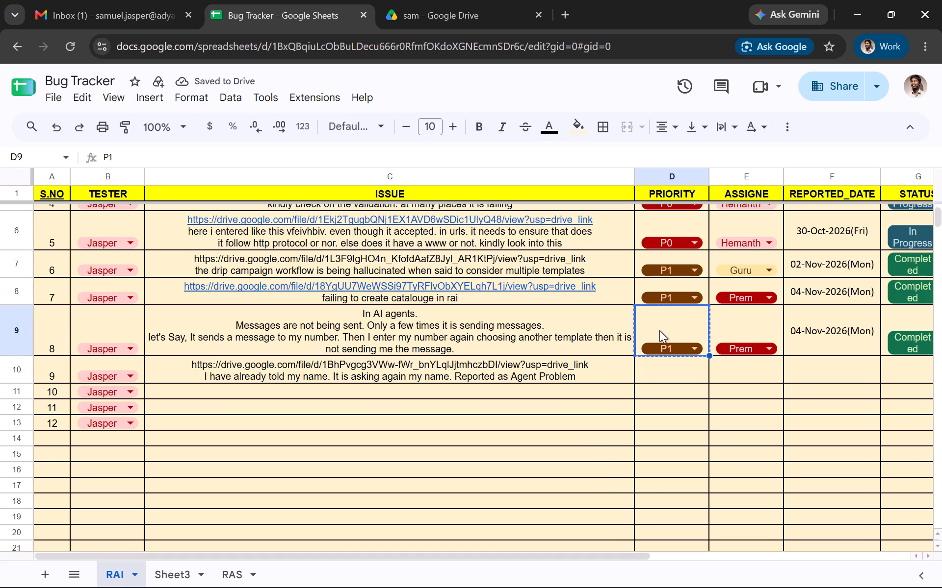
left_click(664, 367)
key("ctrl+v")
Copy bug 8's assignee Prem into the assignee cell of bug 9.
left_click(747, 312)
key("ctrl+c")
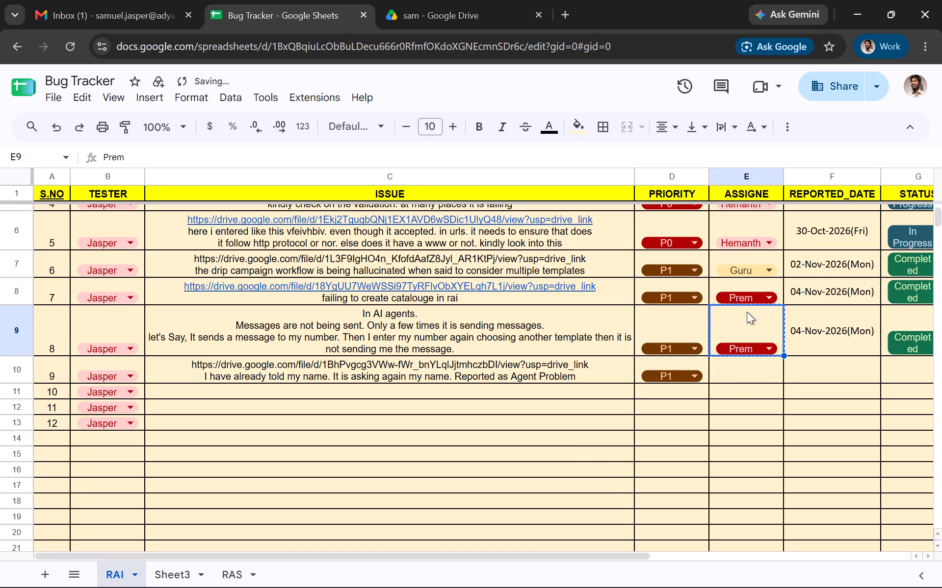
left_click(744, 365)
key("ctrl+v")
Copy bug 8's reported date 04-Nov-2026(Mon) into the reported date cell of bug 9.
scroll(744, 365, "left", 1)
left_click(774, 317)
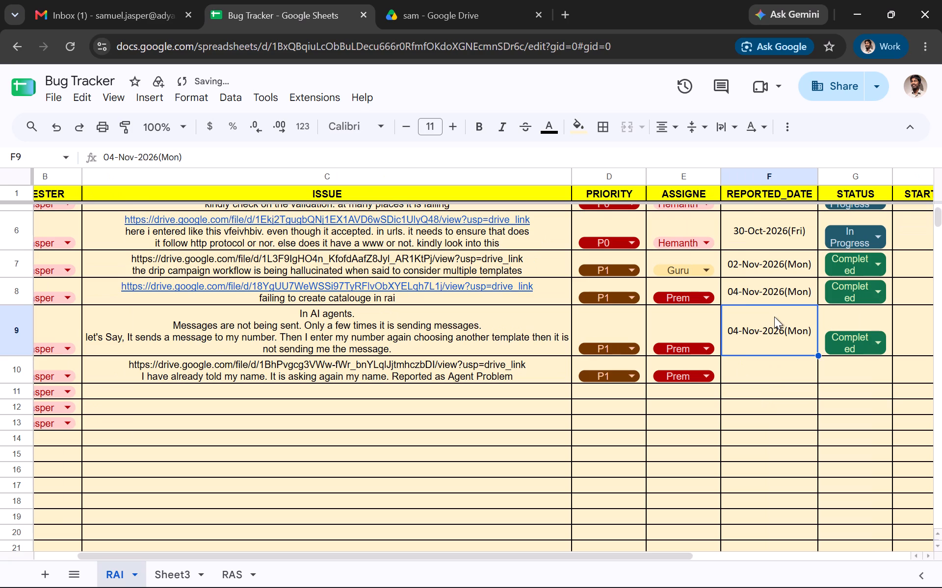
key("ctrl+c")
left_click(761, 372)
key("ctrl+v")
Copy bug 8's Completed status into the status cell of bug 9.
left_click(864, 302)
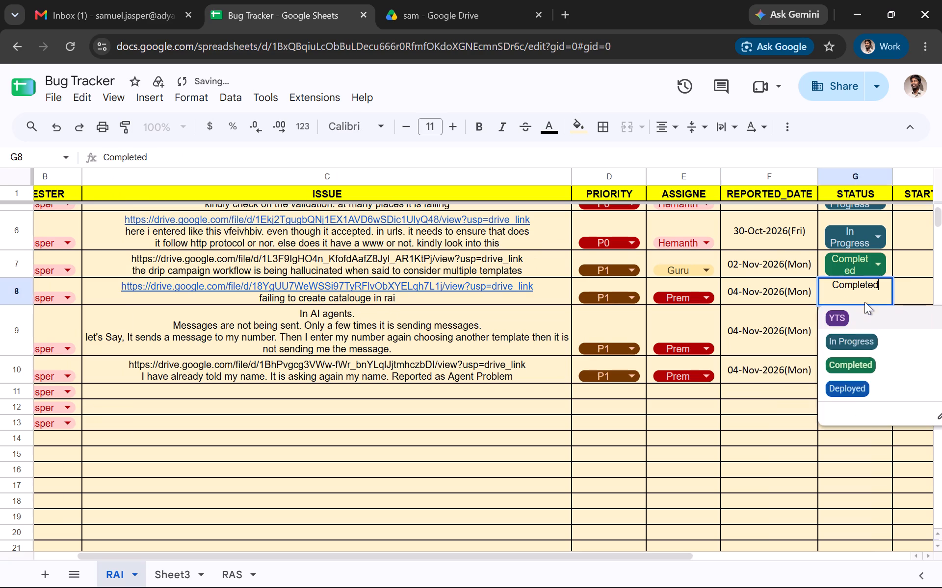
left_click(785, 360)
left_click(852, 321)
key("ctrl+c")
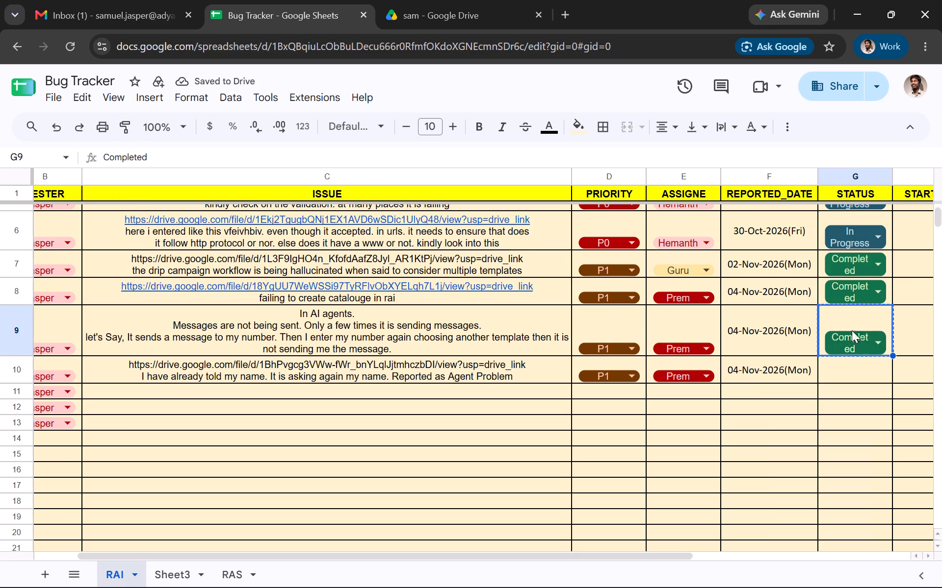
left_click(849, 358)
key("ctrl+v")
Select the empty issue cell of bug 10.
scroll(179, 415, "right", 1)
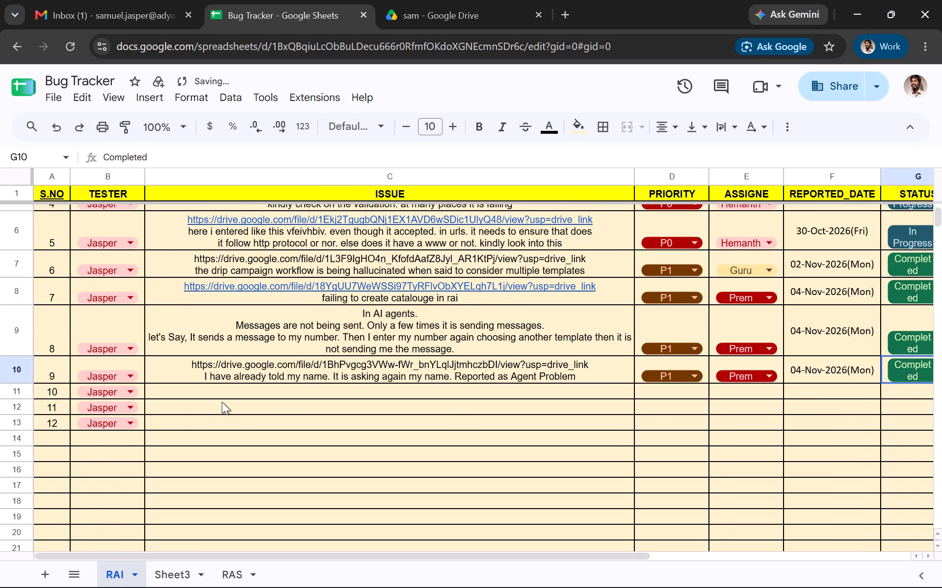
left_click(222, 402)
left_click(250, 385)
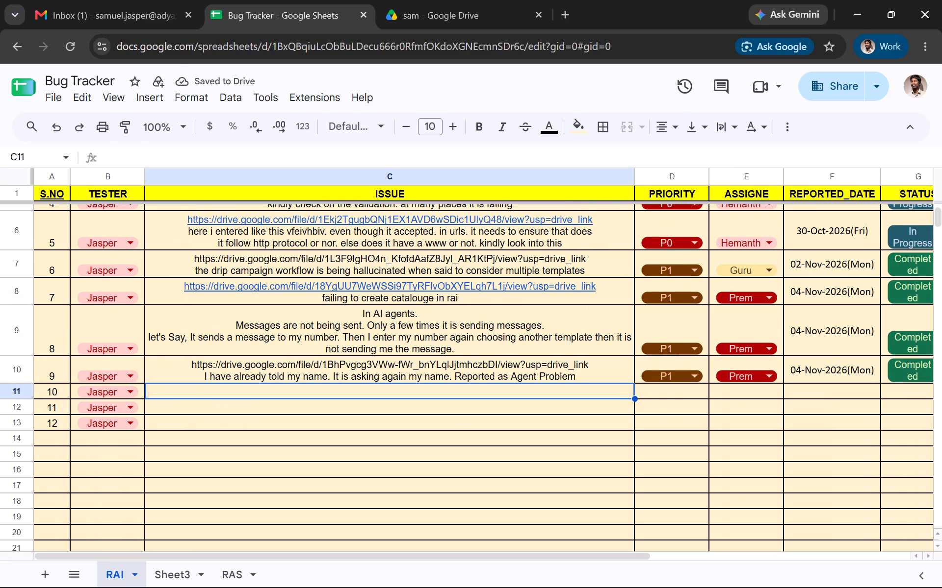
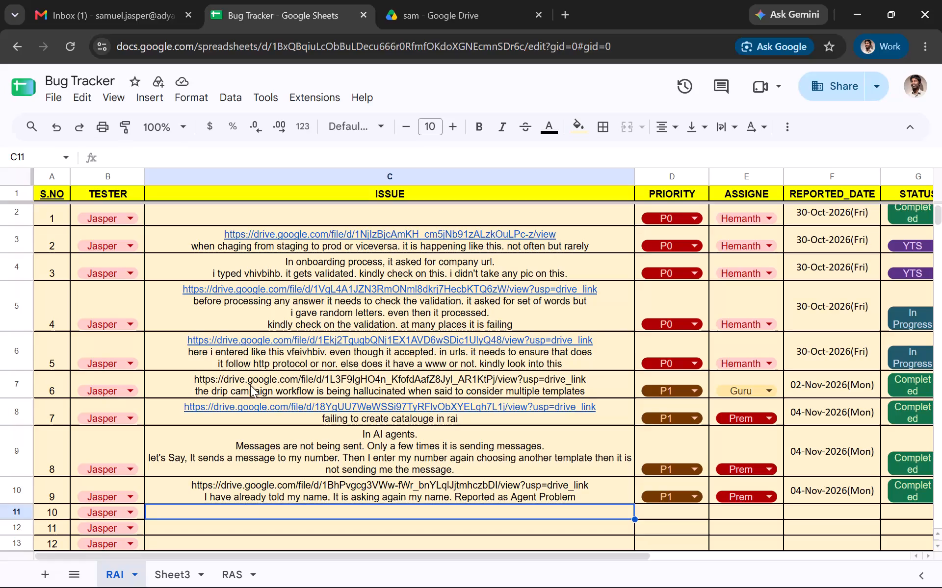
Select the issue description cell of bug 8 on the RAI sheet.
scroll(345, 377, "down", 2)
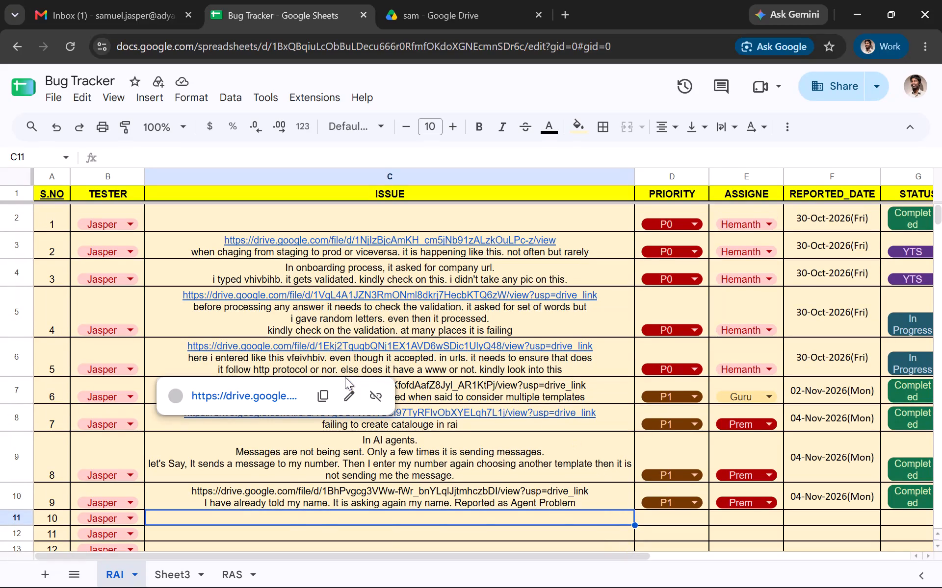
left_click(491, 478)
scroll(491, 478, "down", 1)
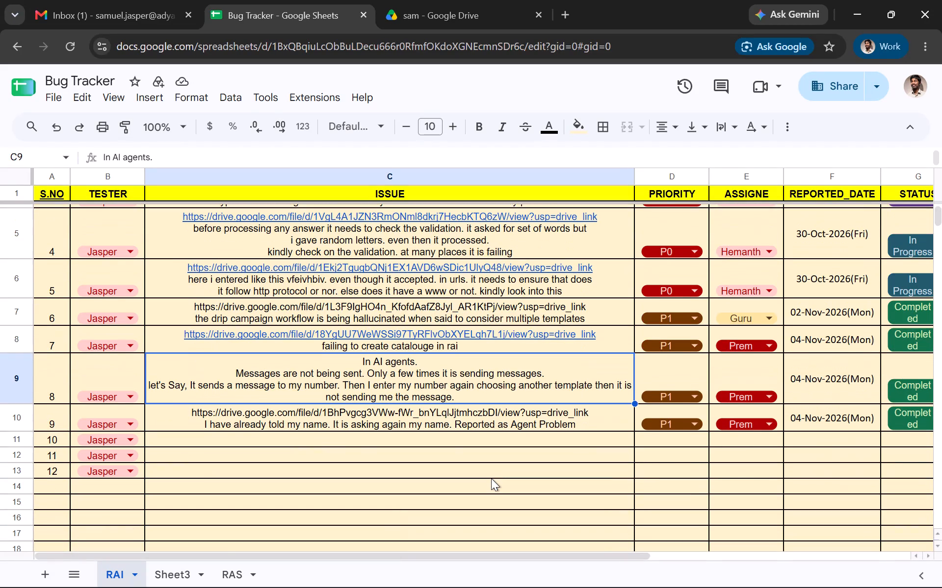
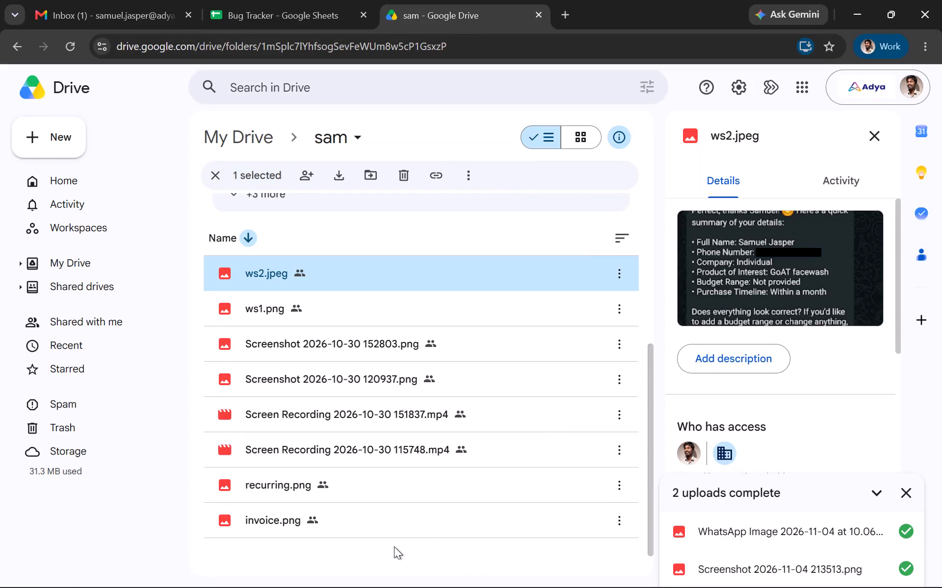
Start a file upload into the sam folder and browse to the Screenshots folder inside Pictures.
right_click(394, 546)
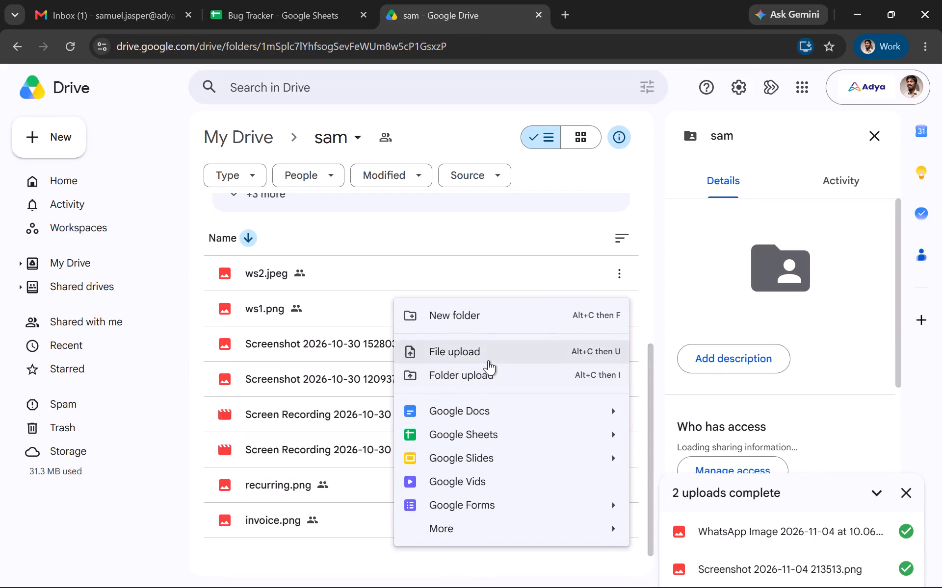
left_click(488, 360)
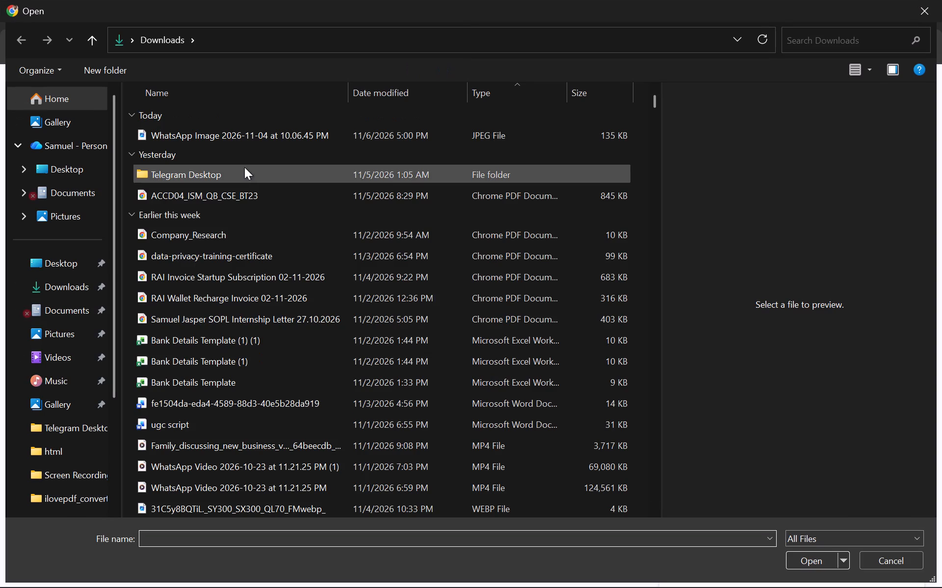
double_click(61, 286)
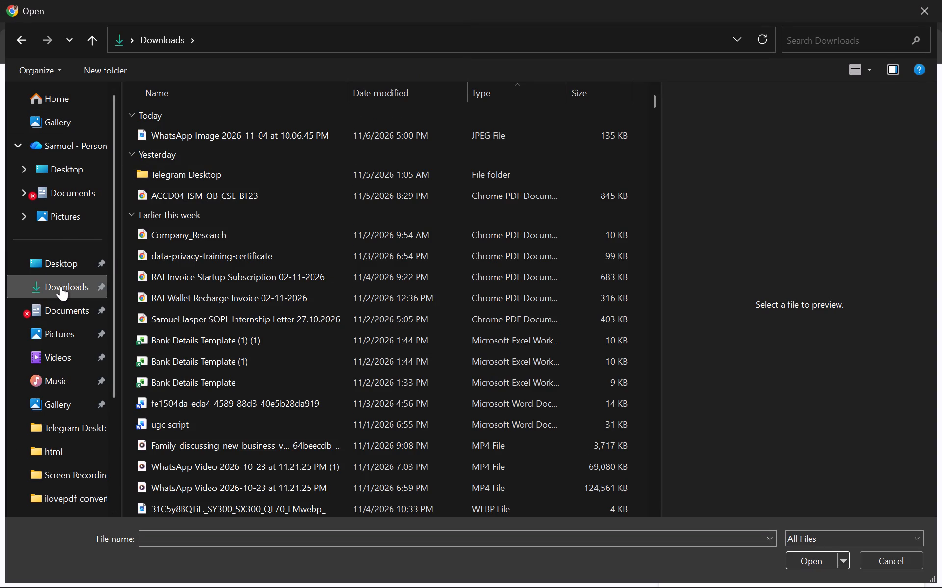
left_click(53, 328)
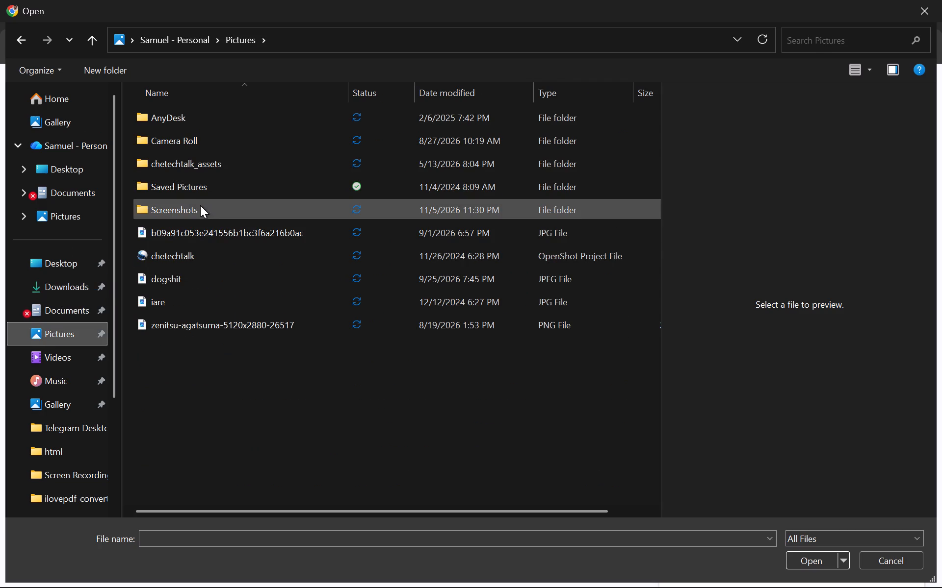
double_click(200, 205)
Preview the most recent screenshots, mainly those dated 2026-11-04, to identify the one to upload as bug evidence.
scroll(278, 130, "up", 1)
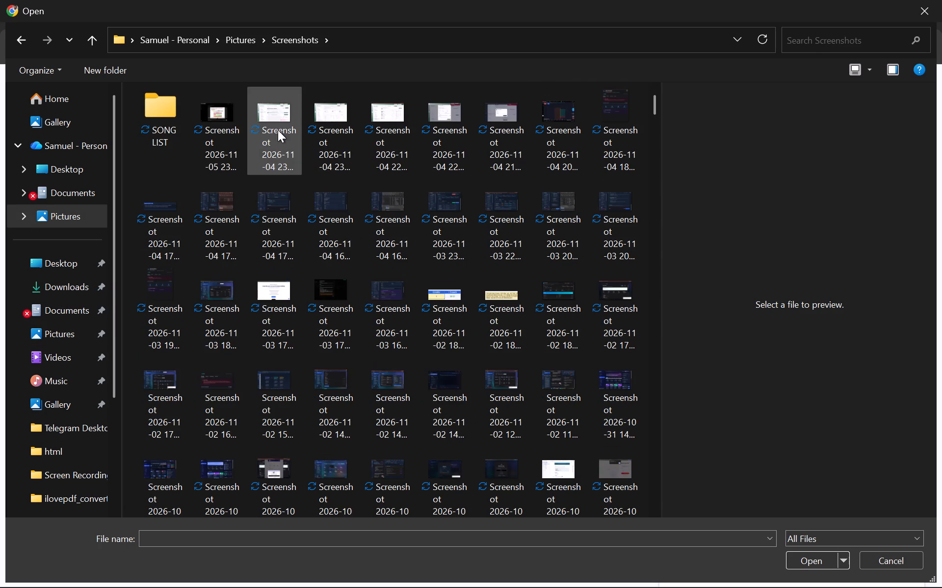
scroll(278, 130, "up", 1)
left_click(305, 129)
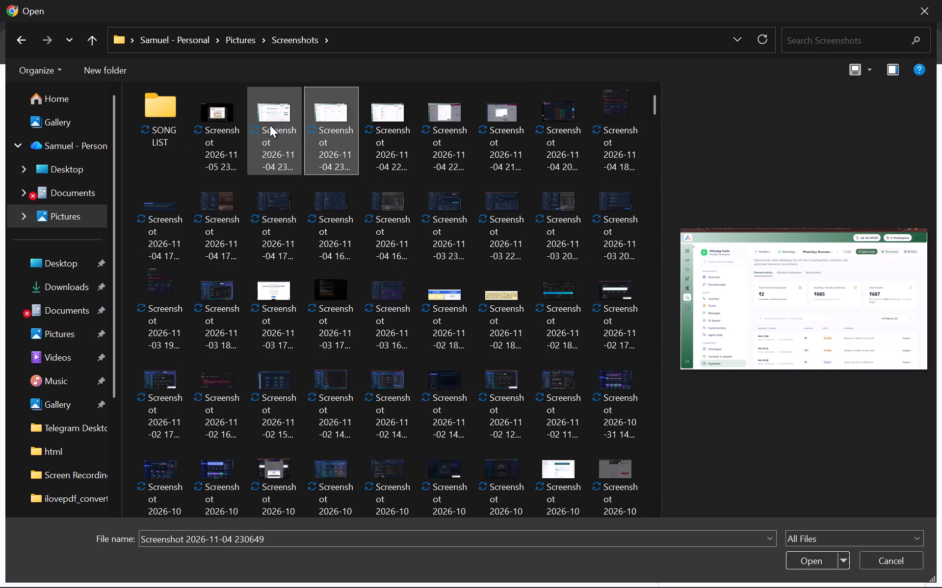
left_click(270, 125)
left_click(393, 102)
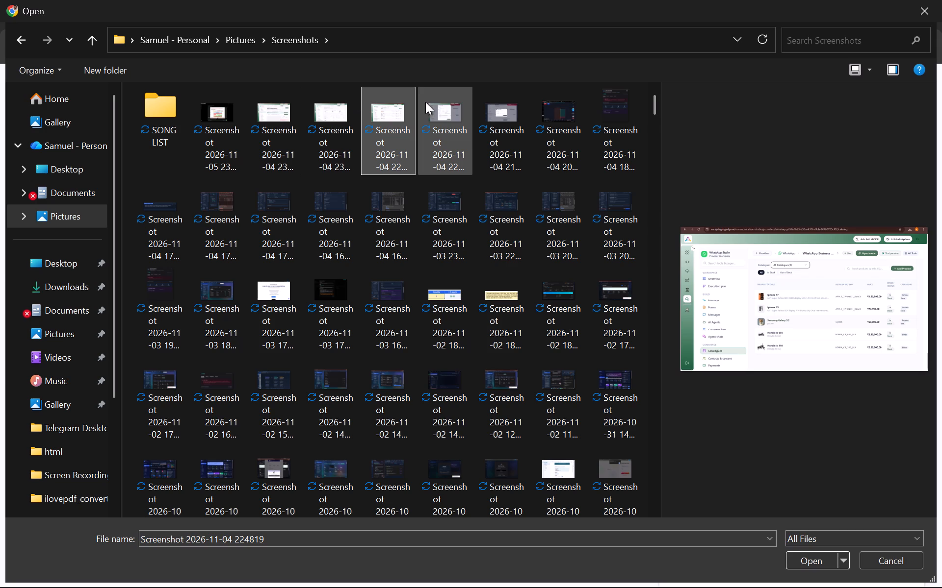
left_click(274, 119)
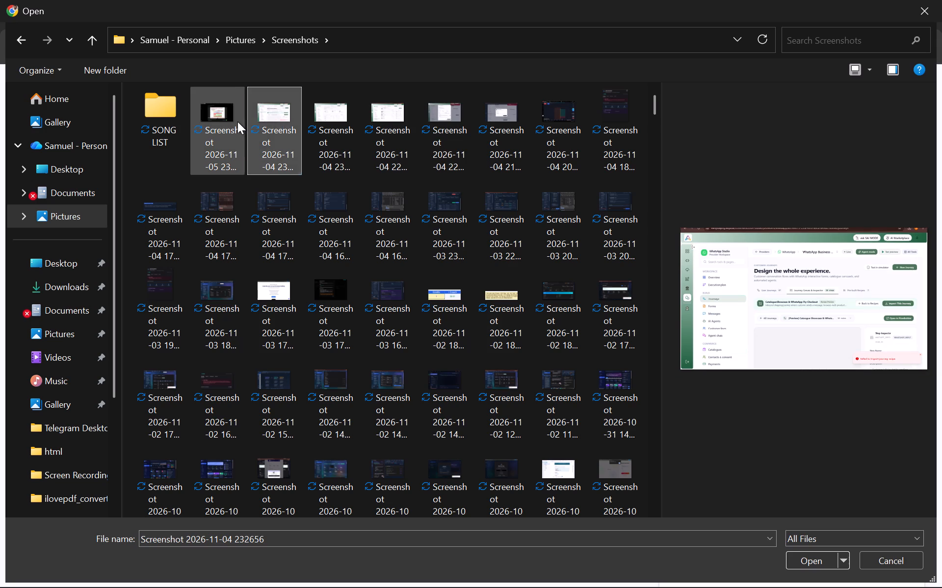
left_click(237, 122)
left_click(281, 108)
left_click(322, 105)
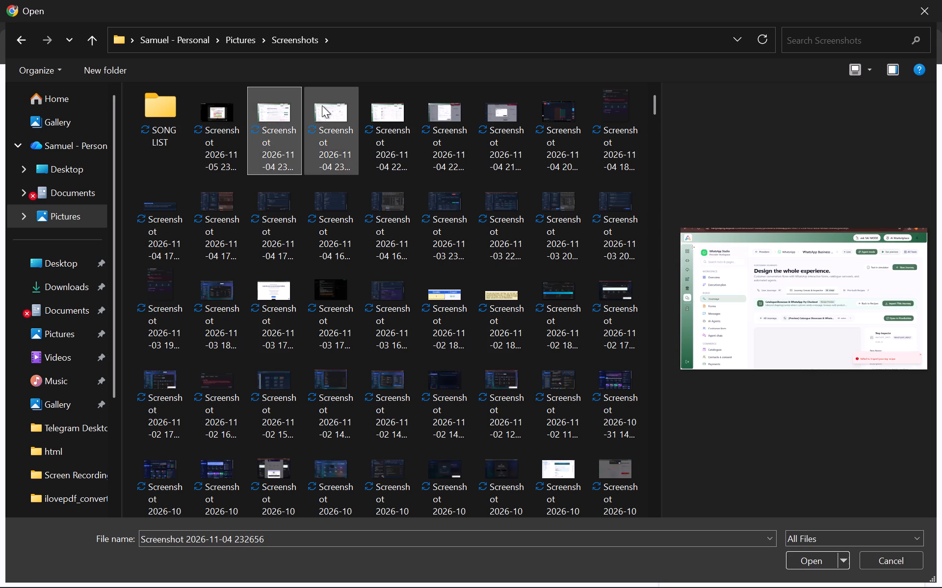
left_click(364, 110)
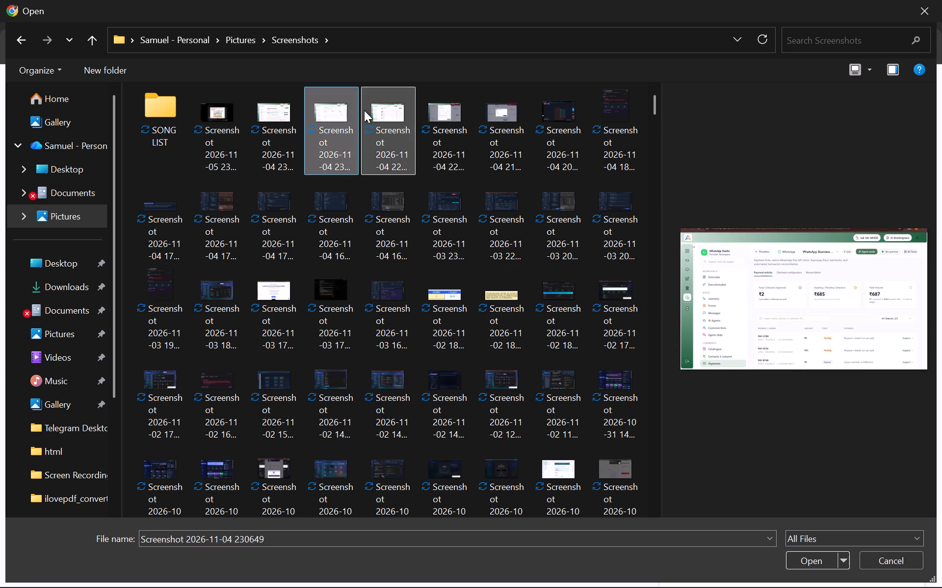
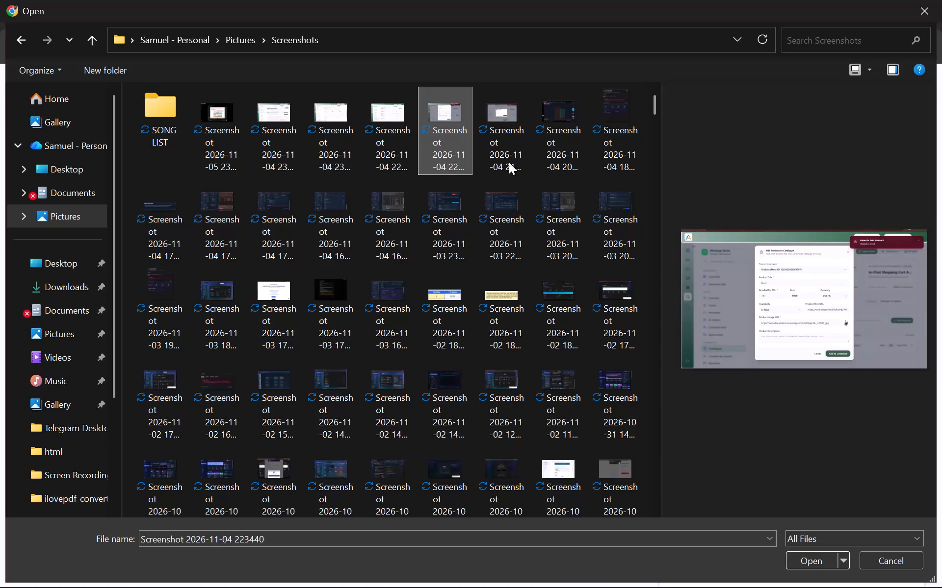
left_click(818, 562)
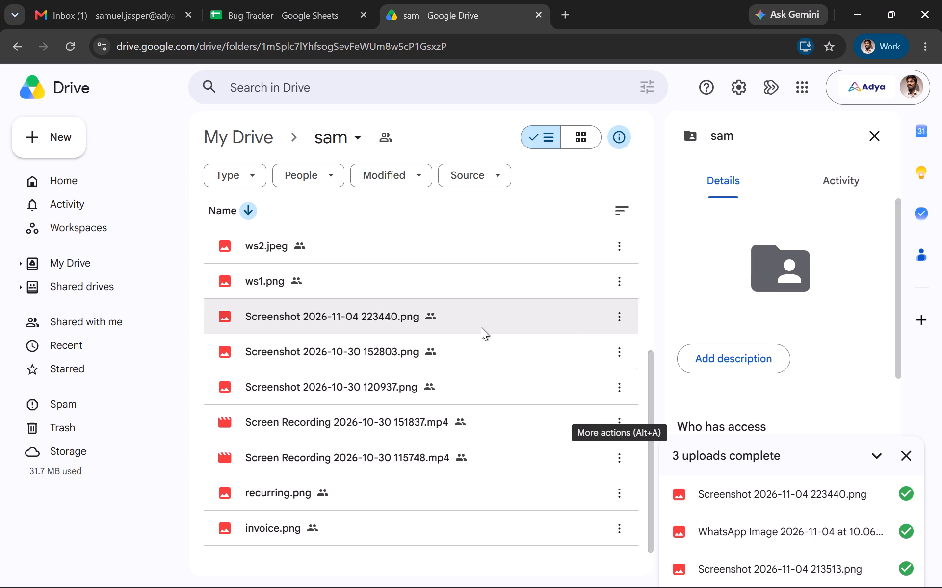
Rename the uploaded Screenshot 2026-11-04 223440.png in the sam folder as ws3.png.
left_click(560, 316)
left_click(624, 318)
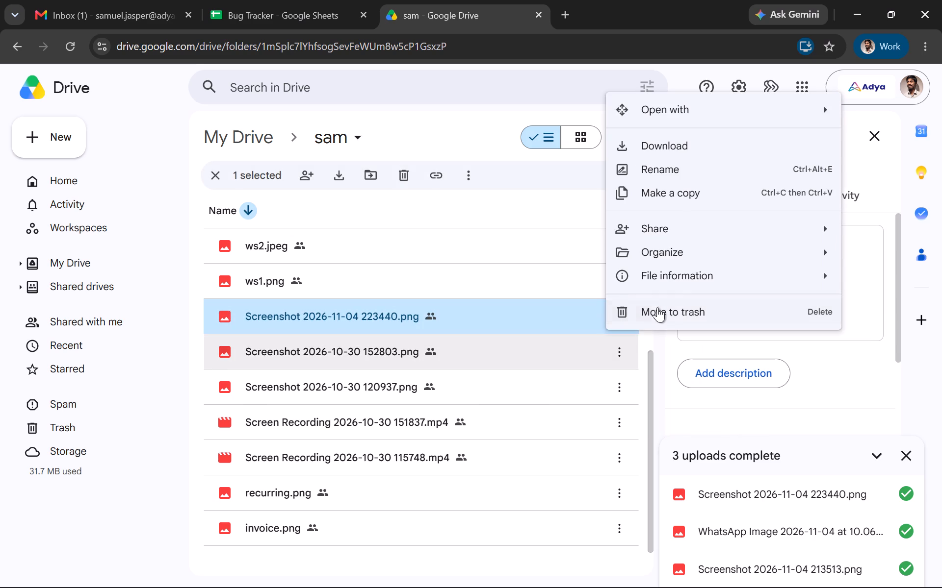
left_click(664, 168)
key("BackSpace")
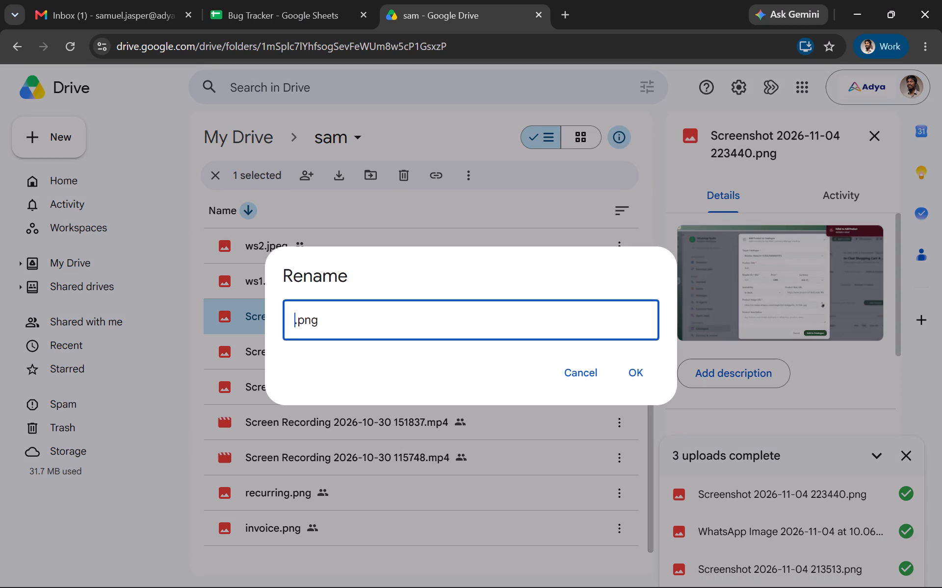
type("ws2")
key("BackSpace")
key("3")
key("Return")
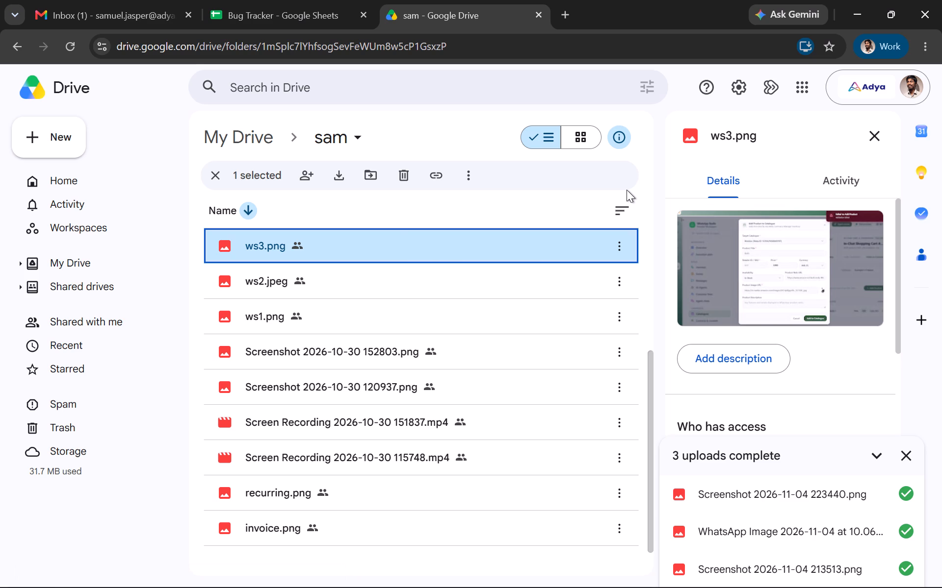
Copy the link to ws3.png and paste it into bug 10's Issue cell on the Bug Tracker's RAI sheet, followed by a line break.
left_click(220, 0)
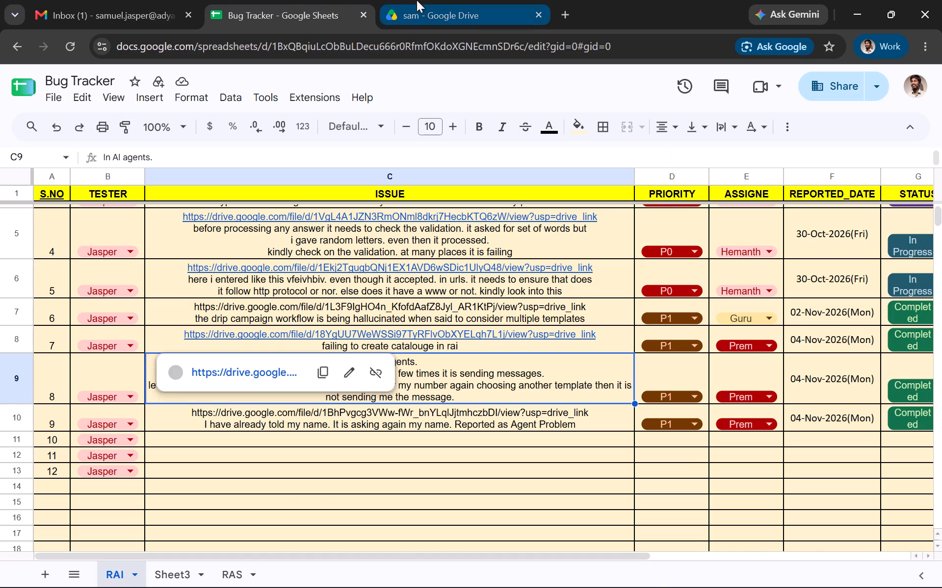
left_click(438, 0)
left_click(435, 169)
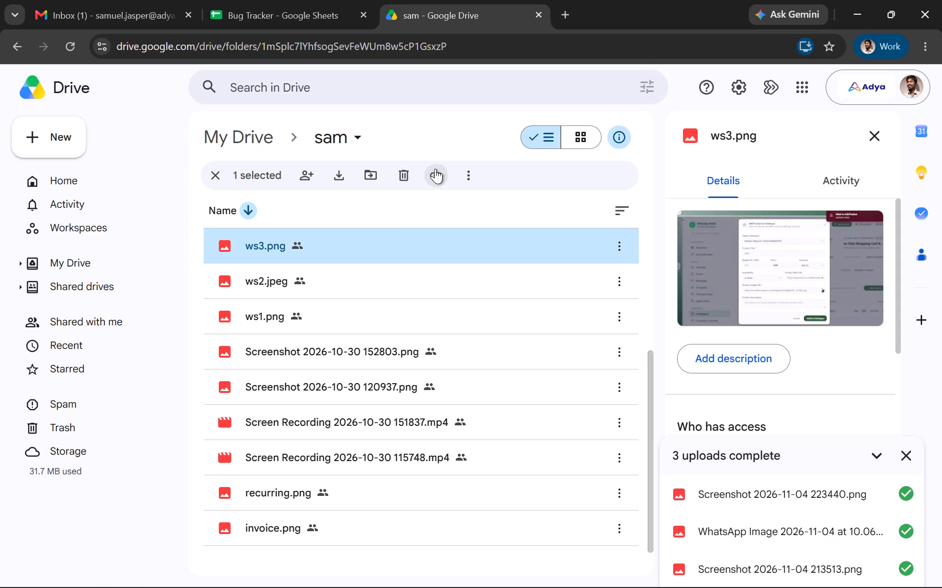
left_click(309, 0)
left_click(298, 439)
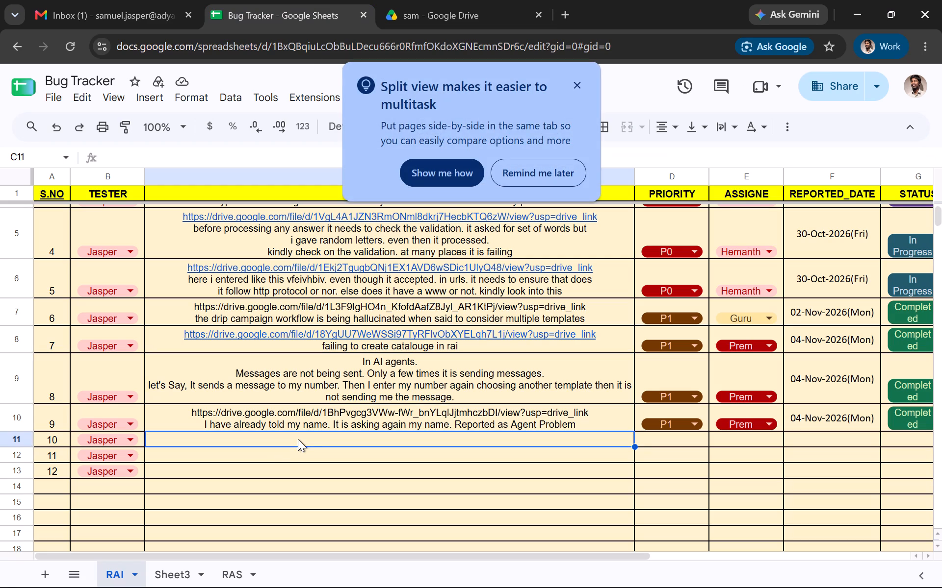
left_click(298, 439)
key("ctrl+v")
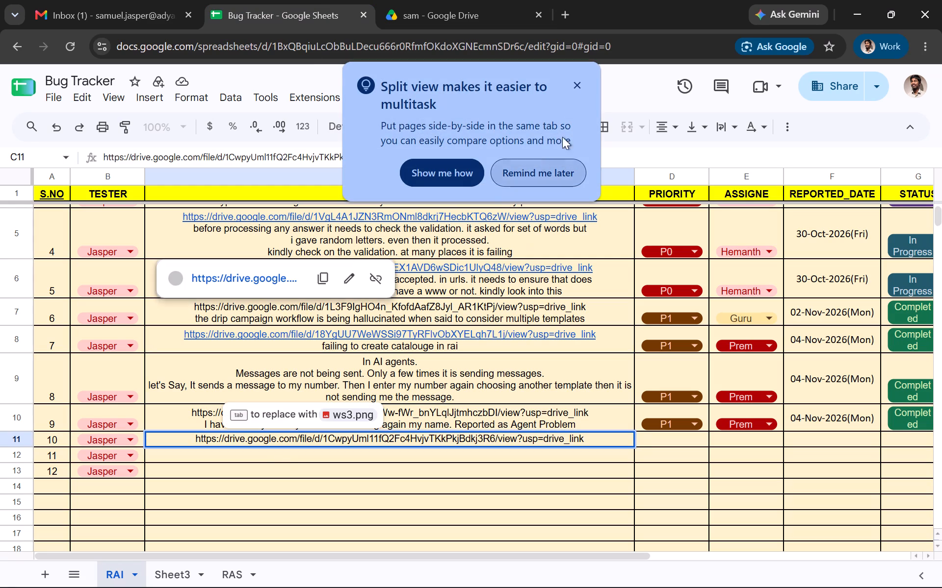
left_click(580, 85)
left_click(510, 161)
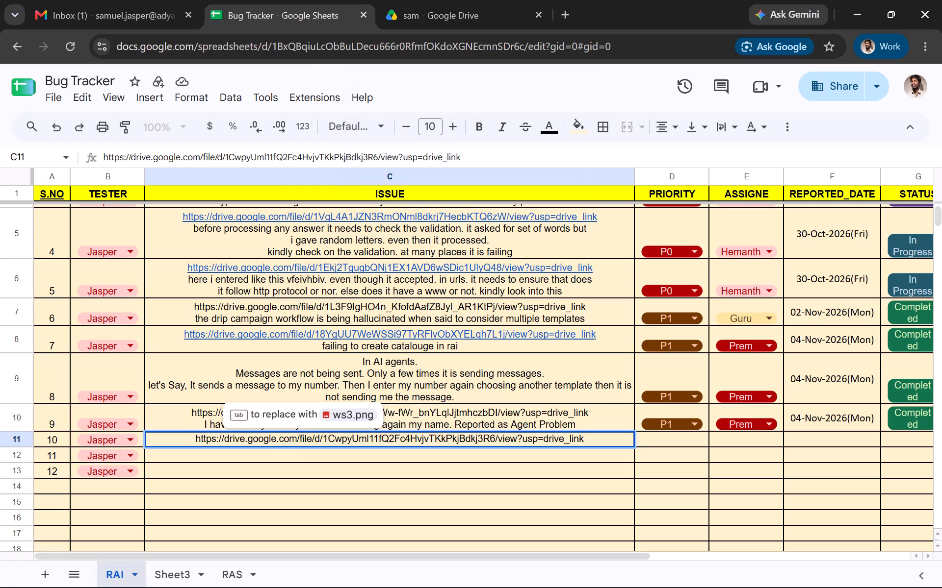
key("space")
key("alt+Return")
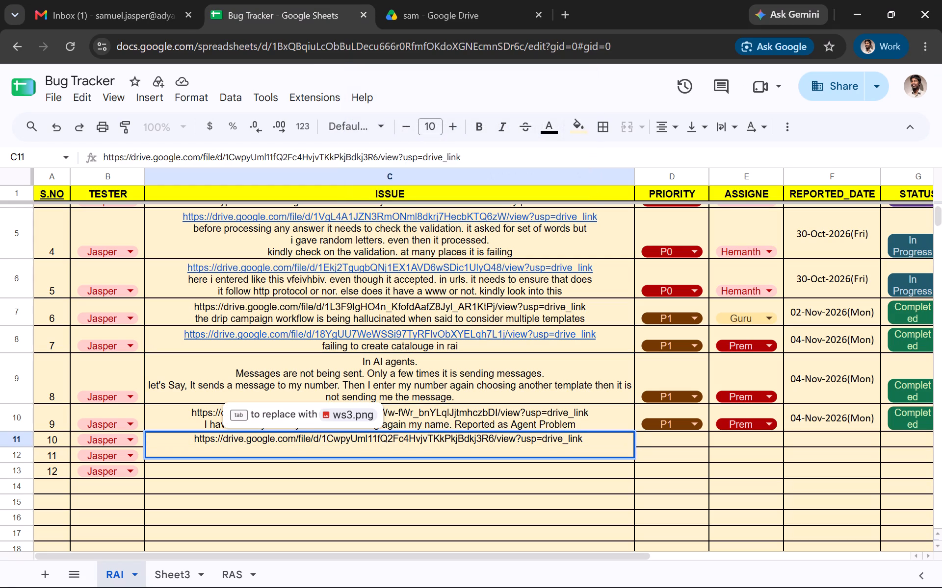
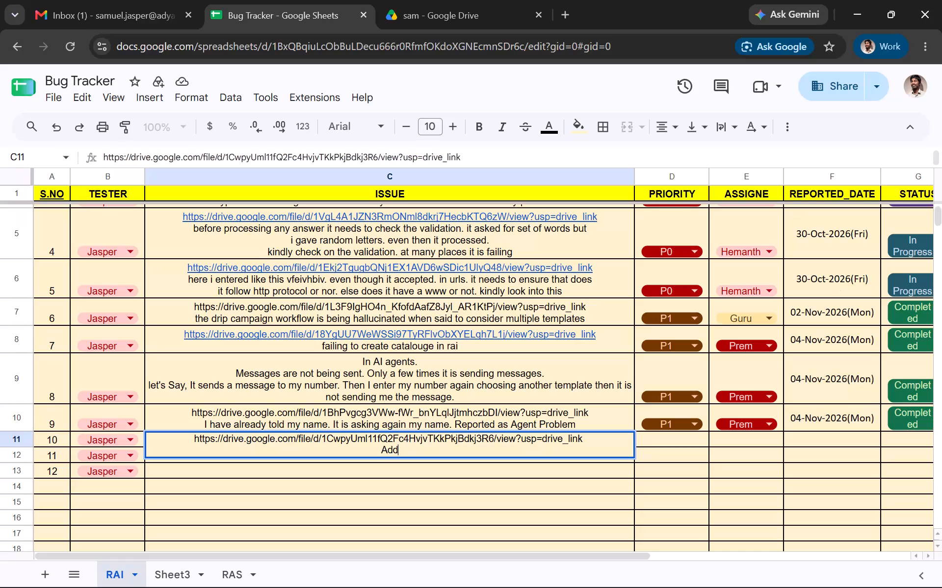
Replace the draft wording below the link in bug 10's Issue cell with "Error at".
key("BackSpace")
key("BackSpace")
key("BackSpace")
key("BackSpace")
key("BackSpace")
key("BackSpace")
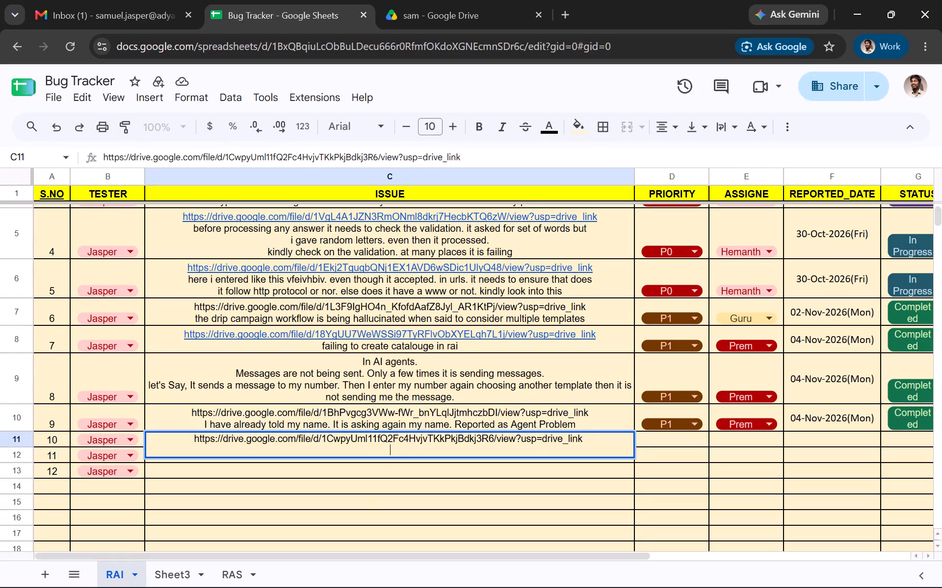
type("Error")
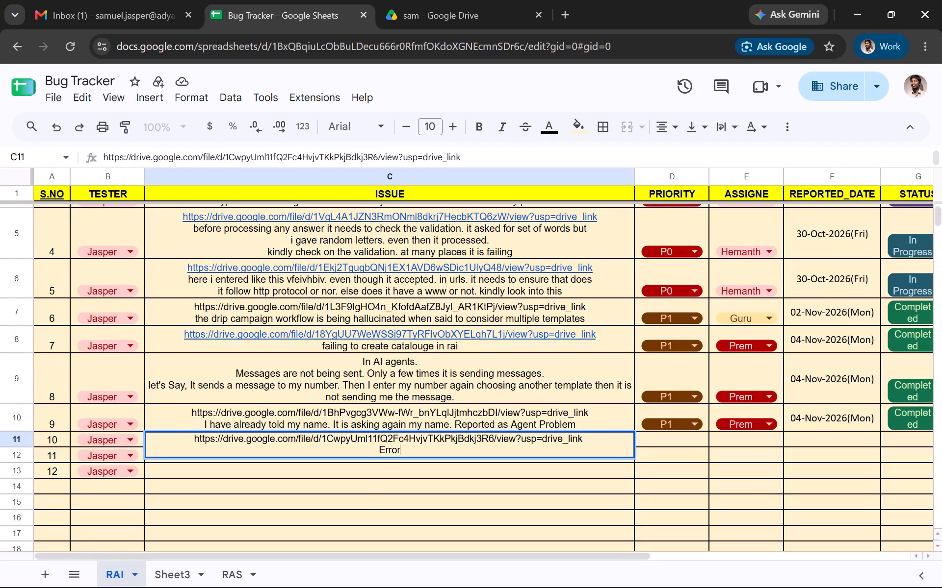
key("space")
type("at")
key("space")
Clear the entire contents of bug 10's Issue cell, including the pasted link.
key("ctrl+a")
key("BackSpace")
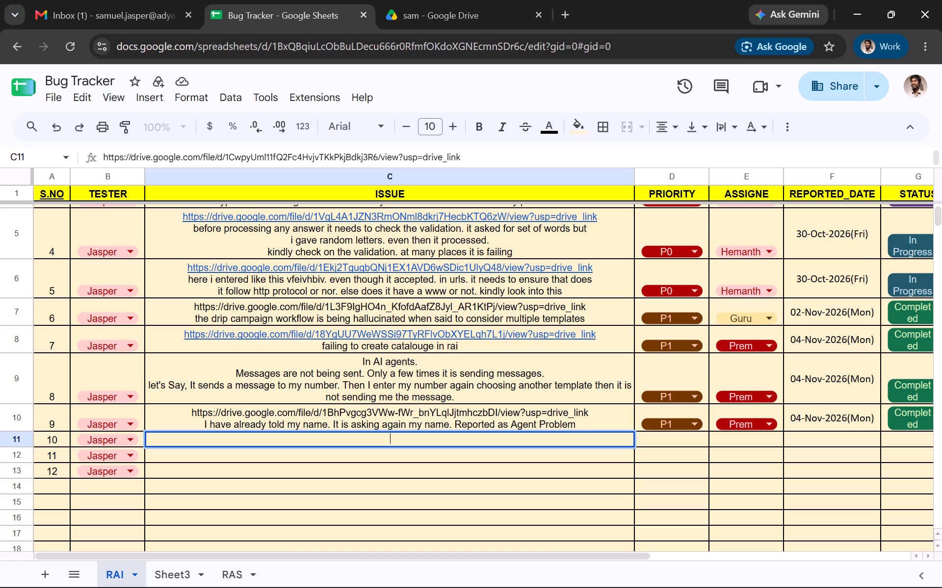
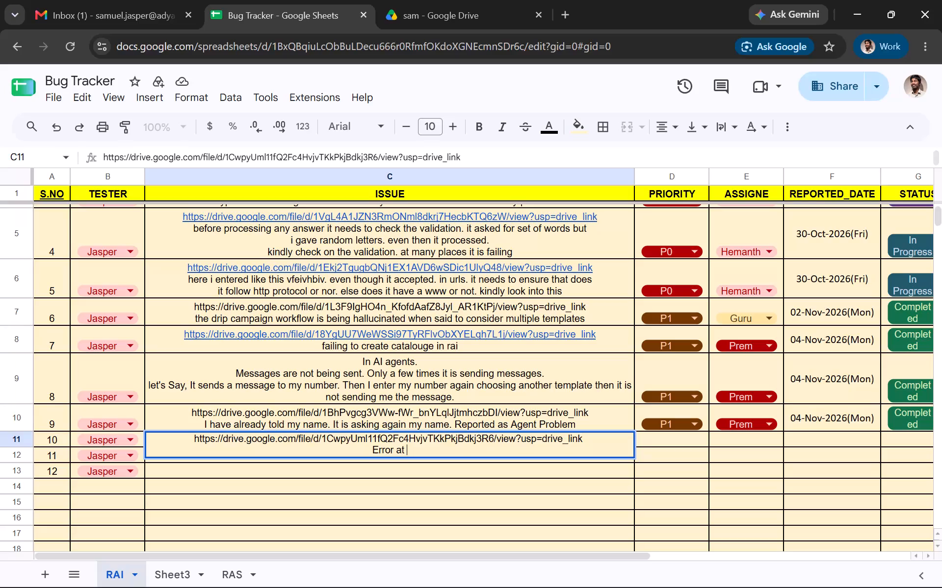
Delete the draft wording "Error at" below the Drive link in bug 10's Issue cell, keeping the link.
key("BackSpace")
key("BackSpace")
key("BackSpace")
key("BackSpace")
key("BackSpace")
key("BackSpace")
key("BackSpace")
key("BackSpace")
key("BackSpace")
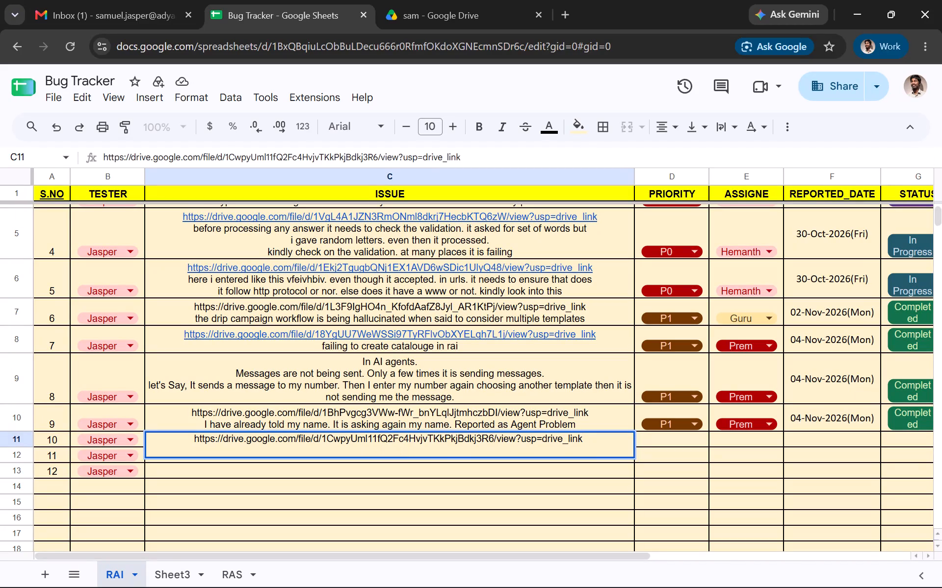
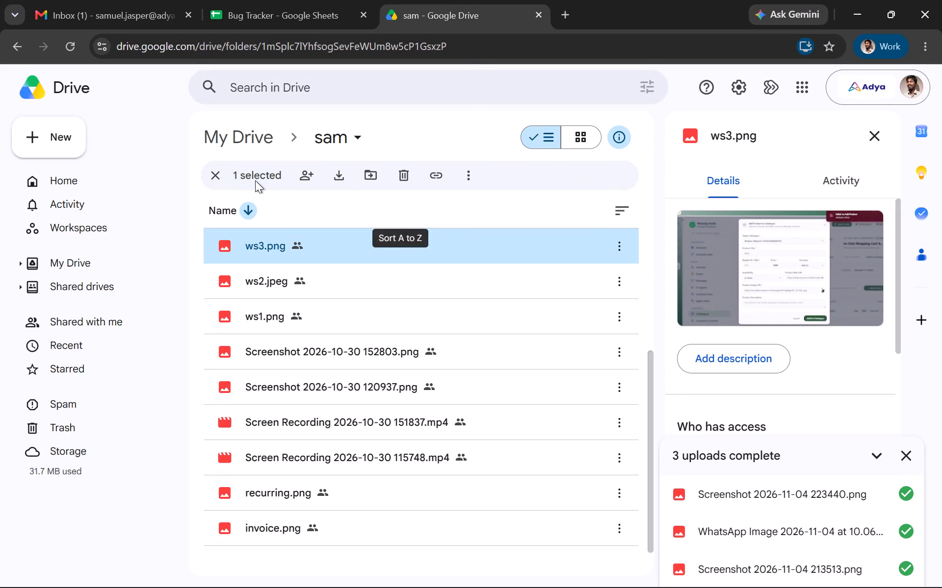
left_click(218, 181)
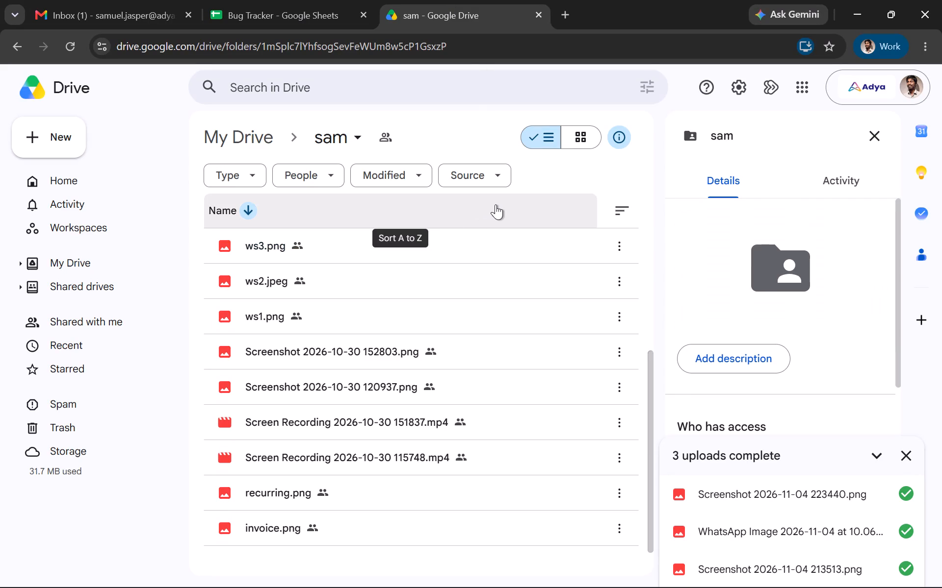
right_click(436, 549)
left_click(509, 350)
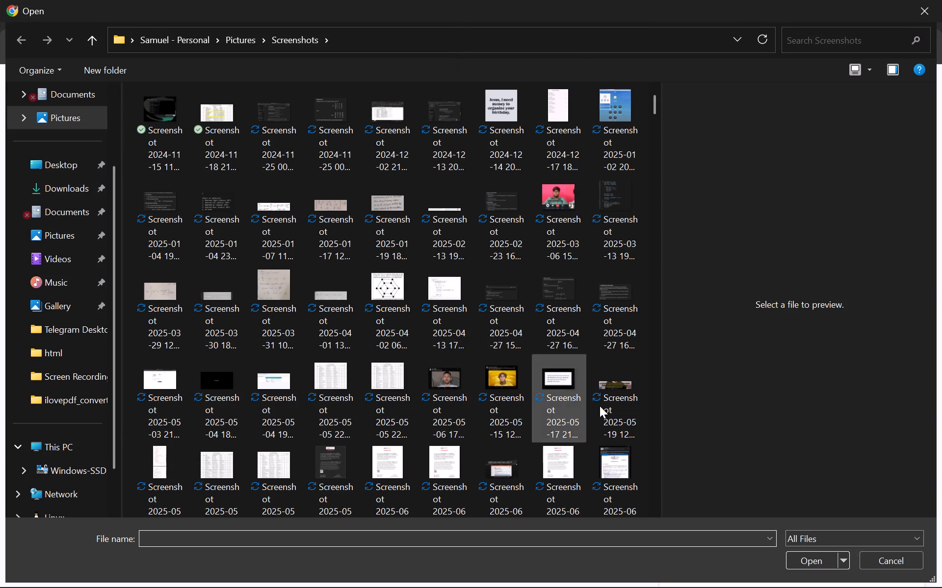
left_click(313, 142)
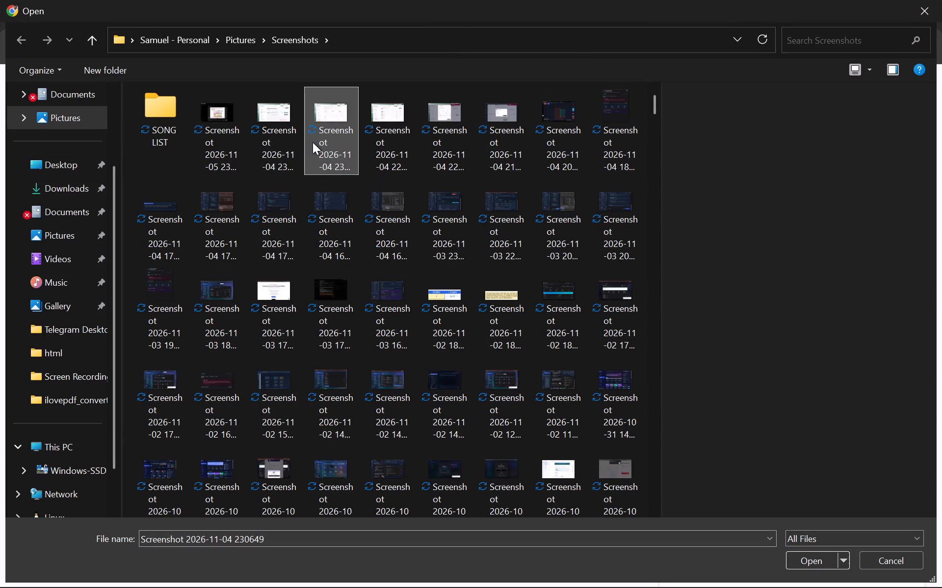
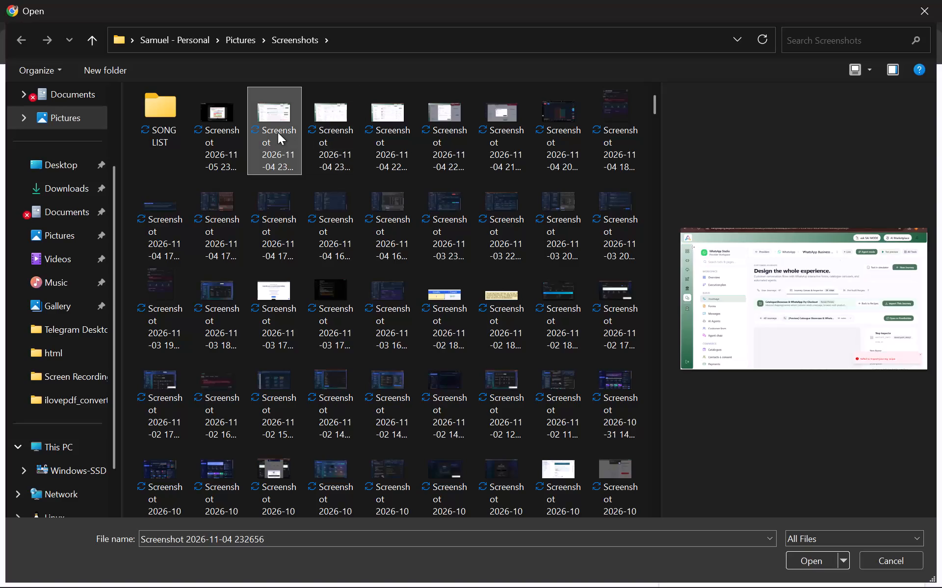
left_click(378, 116)
key("Return")
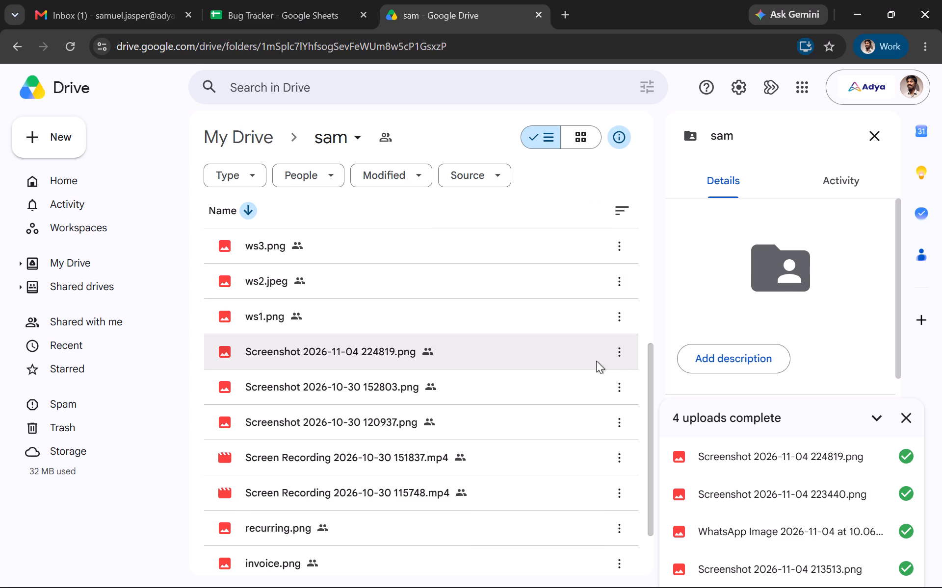
Rename the uploaded Screenshot 2026-11-04 224819.png in the sam folder as w4.png.
left_click(623, 355)
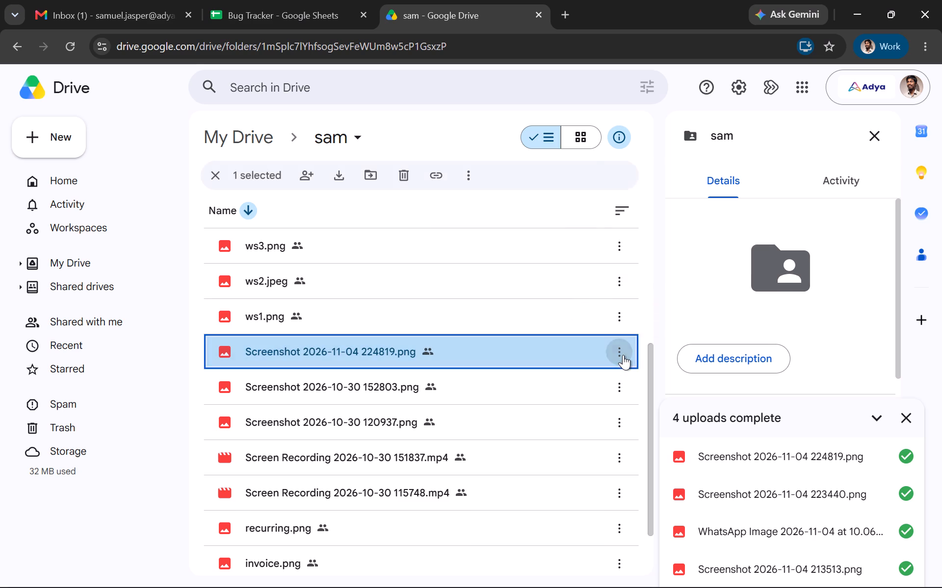
left_click(698, 197)
key("BackSpace")
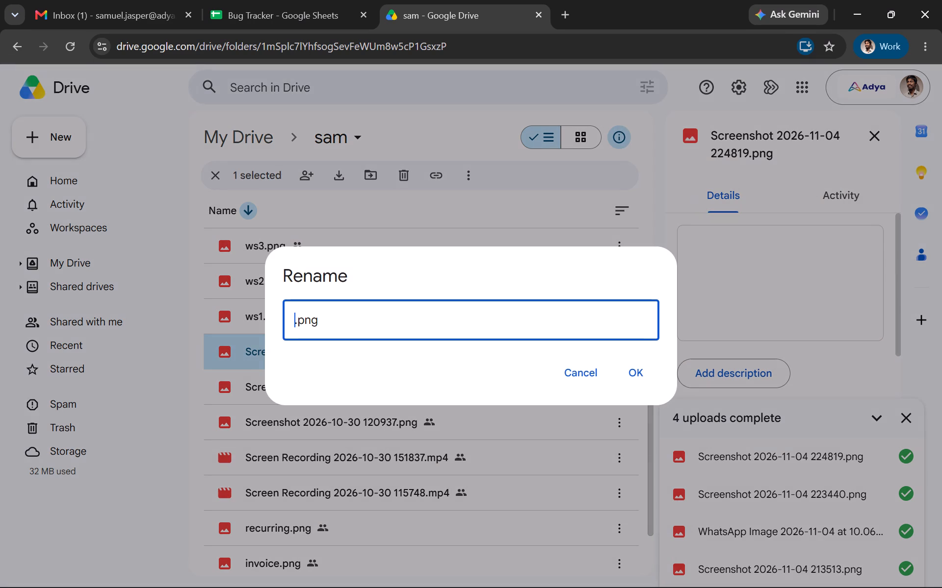
type("sa")
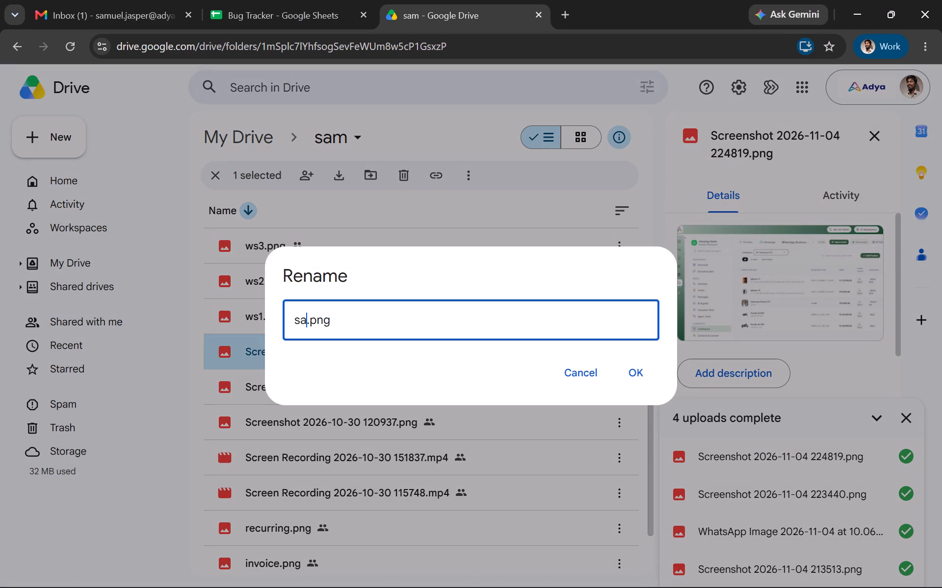
key("BackSpace")
key("BackSpace")
type("w4")
key("Return")
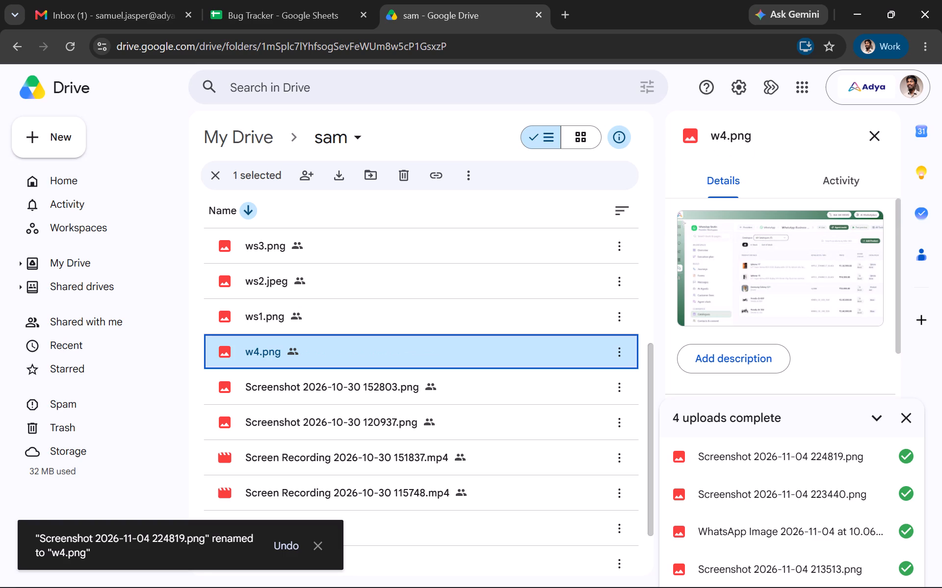
Copy the link to w4.png and paste it as the second link in bug 10's issue cell C11 of the Bug Tracker.
left_click(435, 171)
left_click(326, 0)
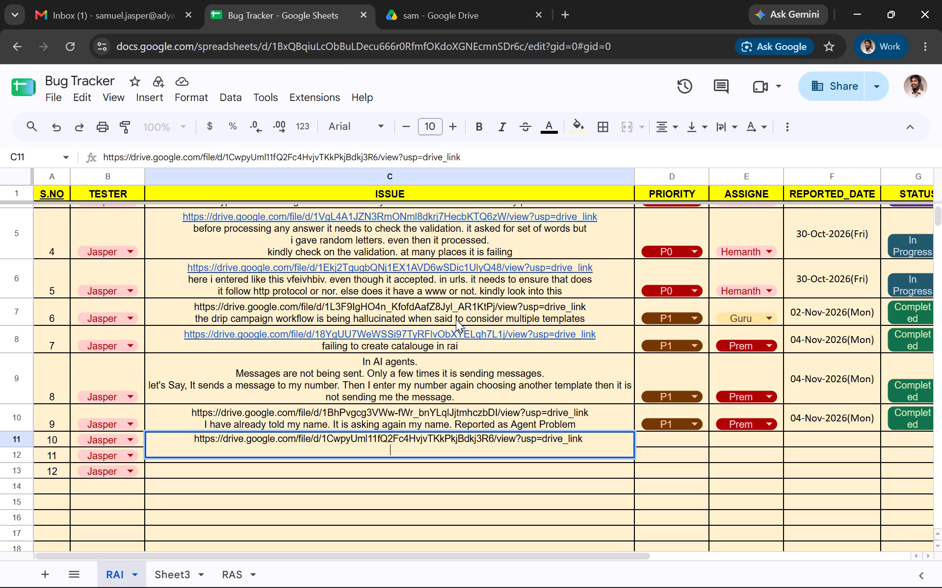
key("ctrl+v")
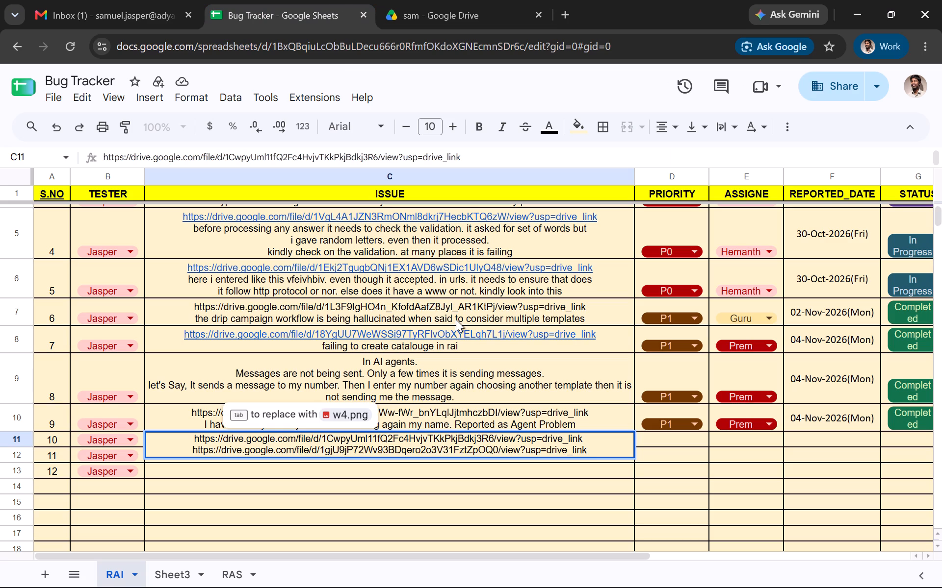
Begin bug 10's description on a new line below the links: "in first image i had problem with creating the adding the product .".
key("alt+Return")
type("in m")
key("BackSpace")
type("first image i has")
key("space")
key("BackSpace")
key("BackSpace")
type("d proble")
key("space")
key("BackSpace")
type("m with creating the")
key("space")
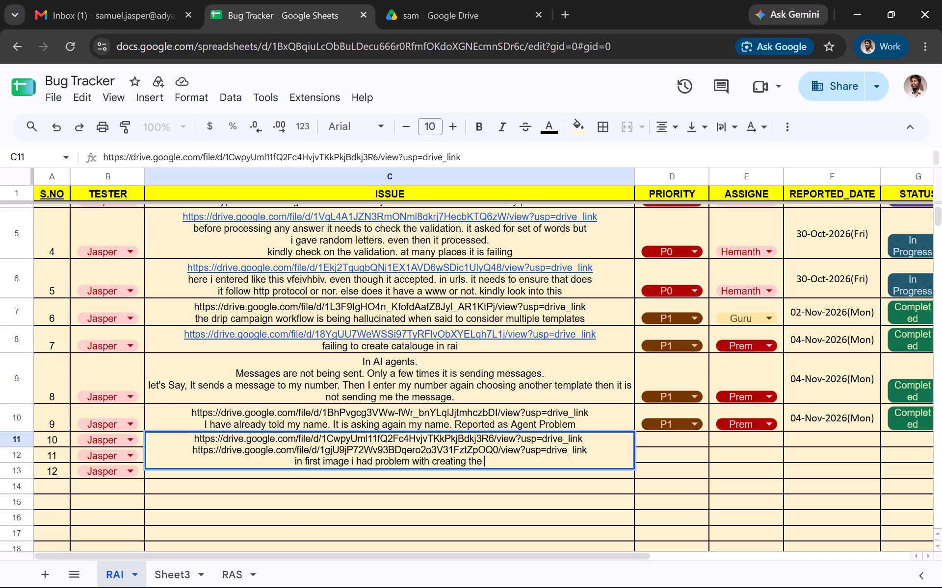
type("adding te")
key("BackSpace")
type("he product")
key("space")
type(".")
key("space")
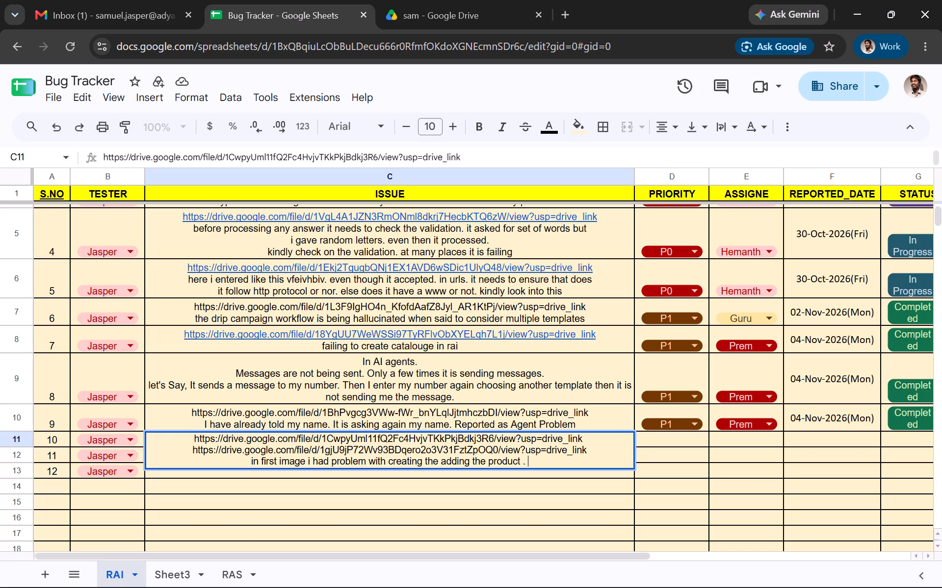
Continue bug 10's description with "it was my bad as it didn't enter the", and "descriptio" on a new line.
type("it was my bad")
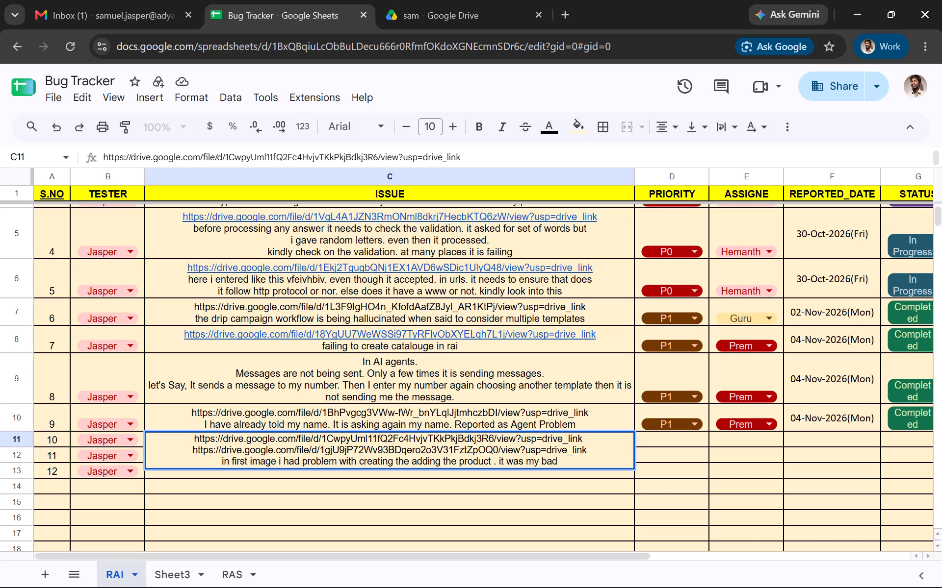
key("space")
type("as it didn'")
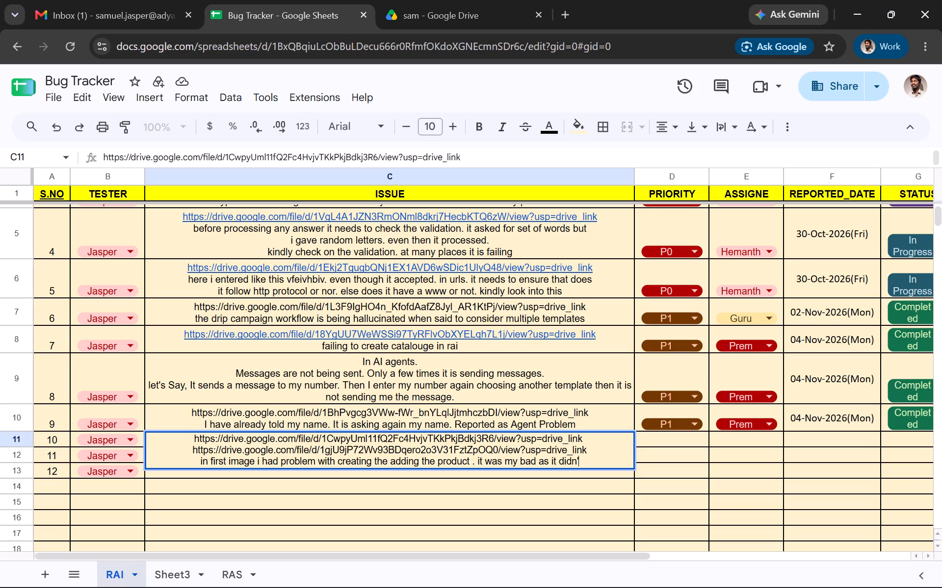
type("t enter the")
key("space")
key("alt+Return")
type("de")
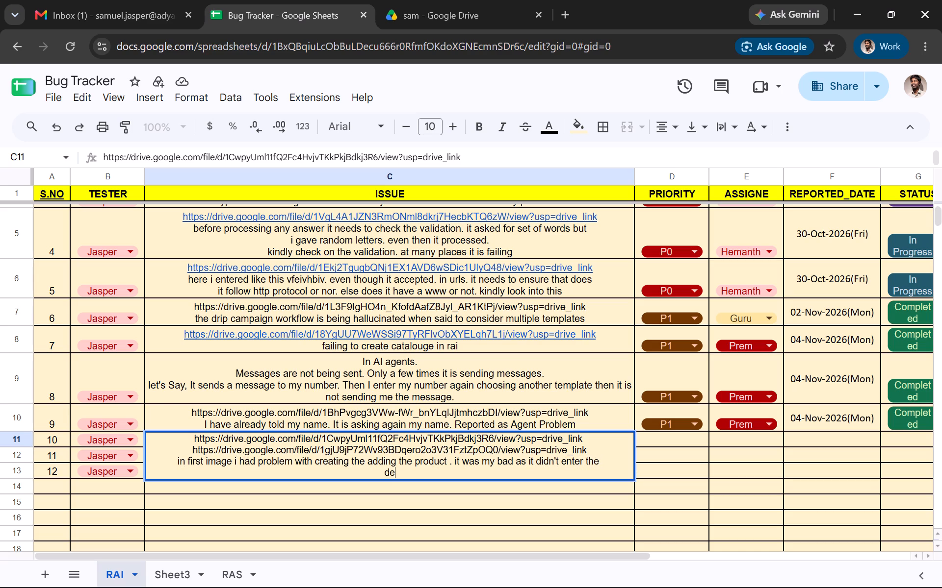
type("scriptio")
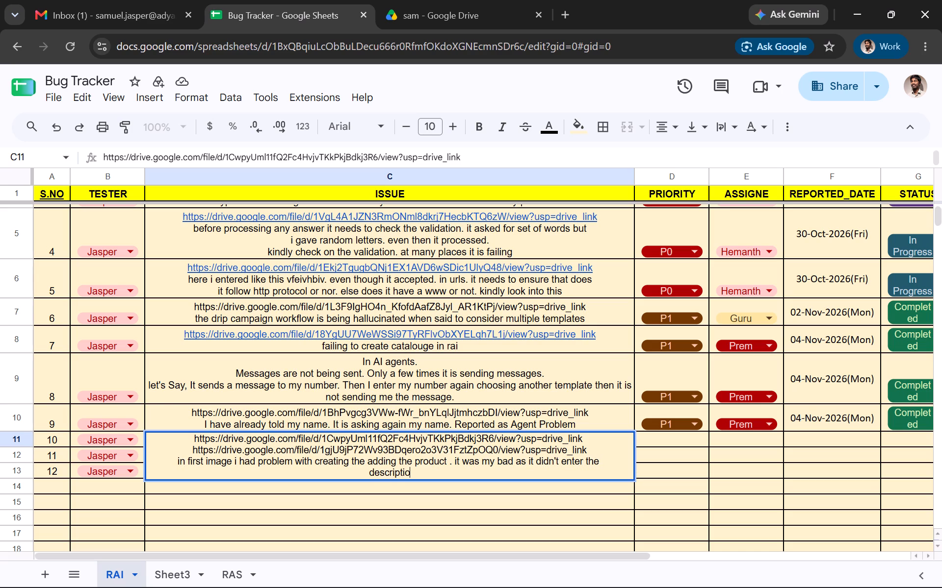
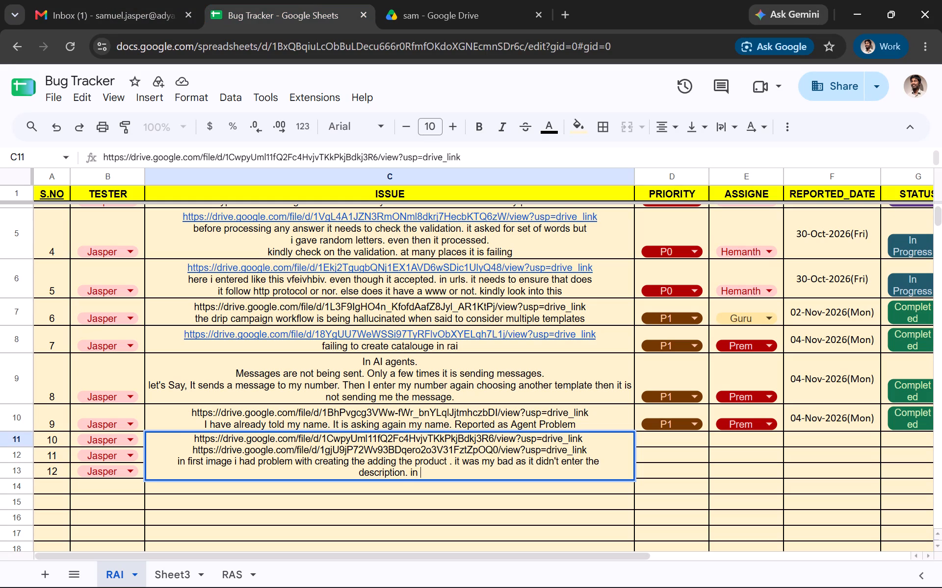
Finish bug 10's description with "the 2nd image. after i added the product it is not showing me the product that i have addded.".
type("the 2nd")
key("space")
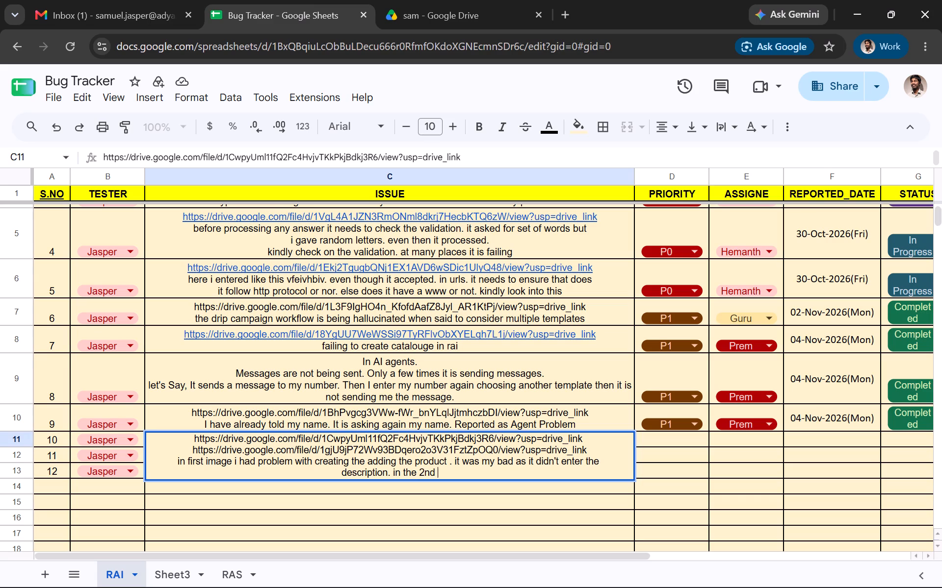
type("pictu")
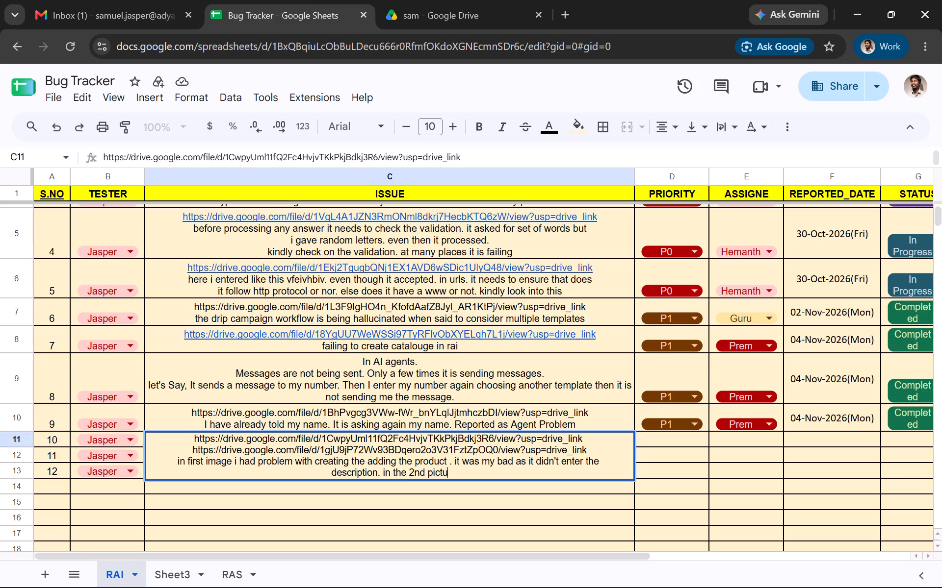
key("BackSpace")
key("BackSpace")
key("BackSpace")
key("BackSpace")
key("BackSpace")
type("image. after i added the product it is not showing me the po")
key("BackSpace")
type("roduc")
key("space")
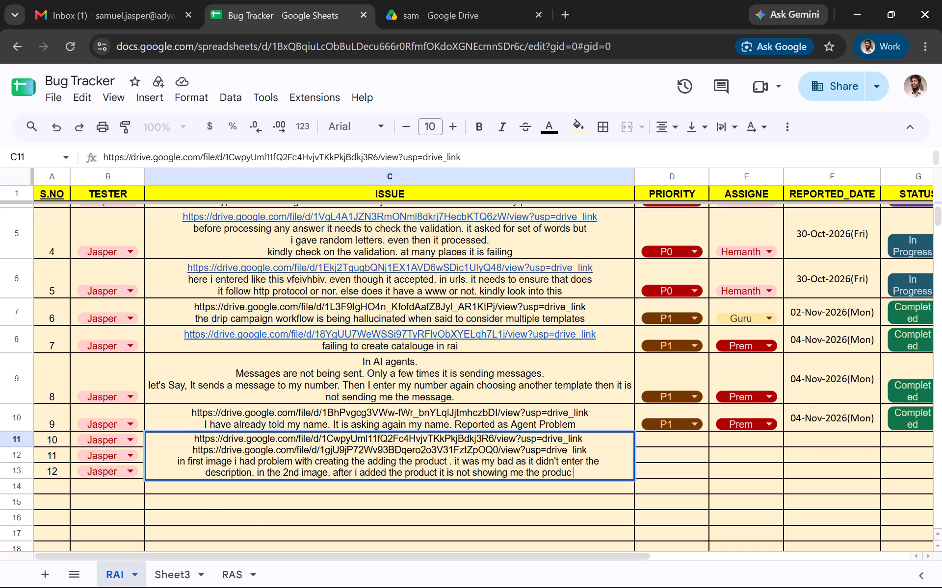
key("BackSpace")
type("t that i have addded.")
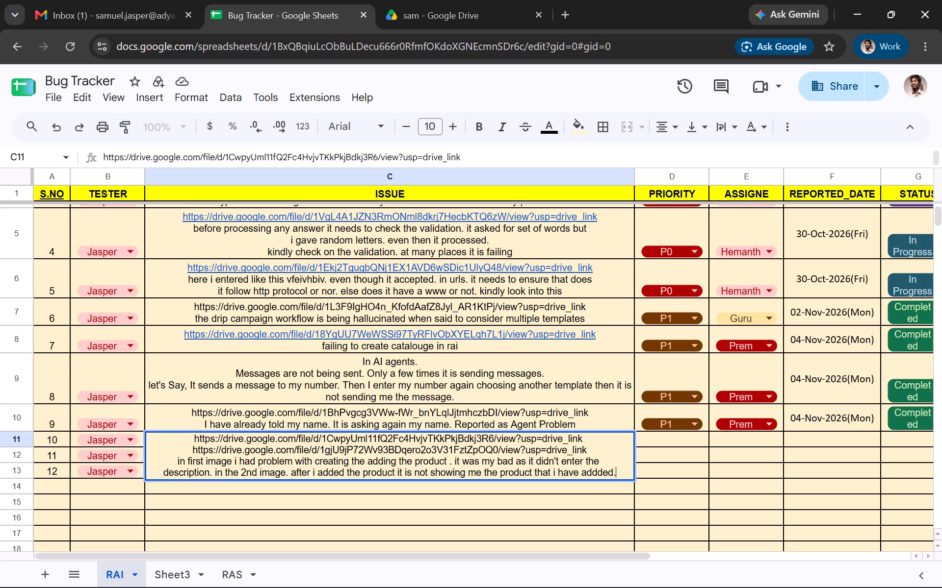
left_click(647, 484)
Copy bug 9's priority dropdown into bug 10's priority cell D11 and set it to P2.
left_click(670, 459)
left_click(675, 415)
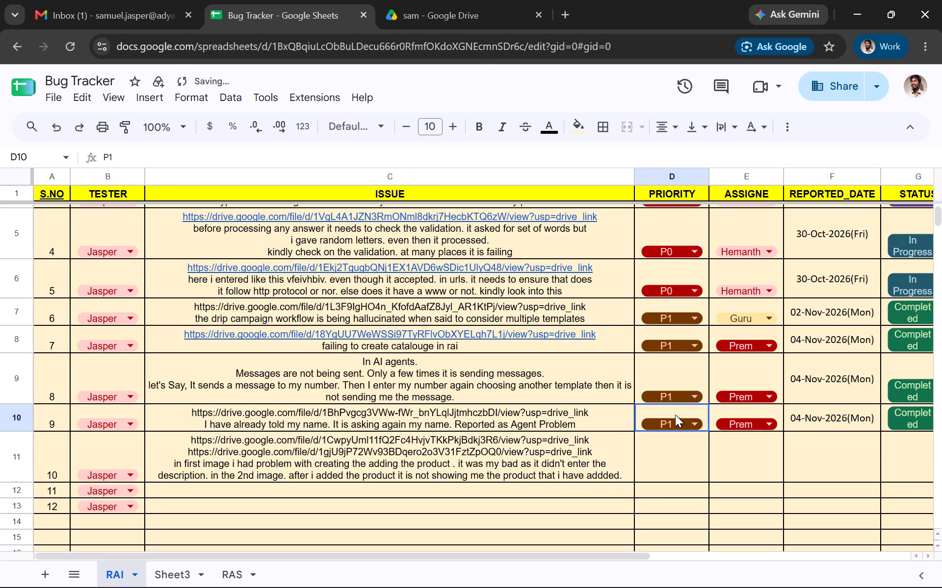
key("ctrl+c")
left_click(667, 473)
key("ctrl+v")
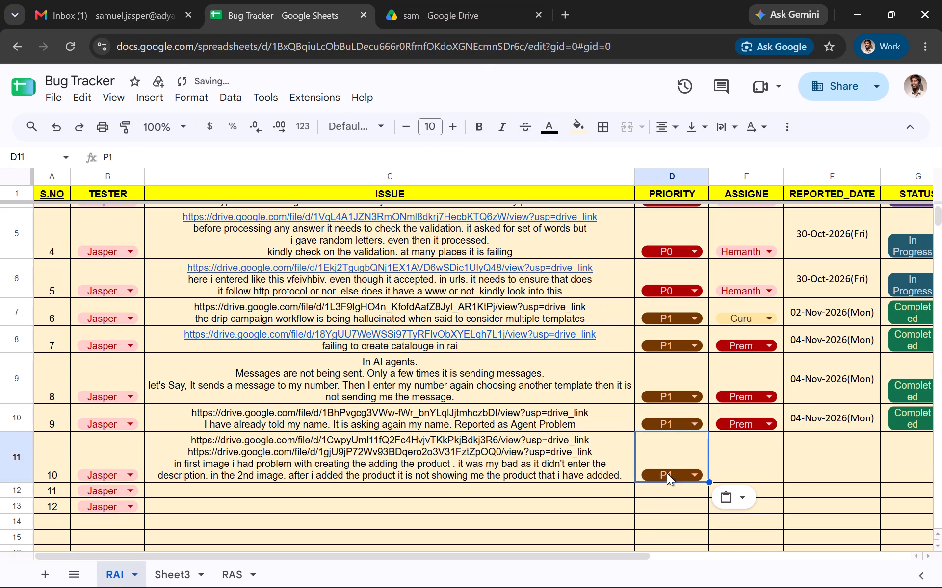
left_click(682, 473)
left_click(660, 539)
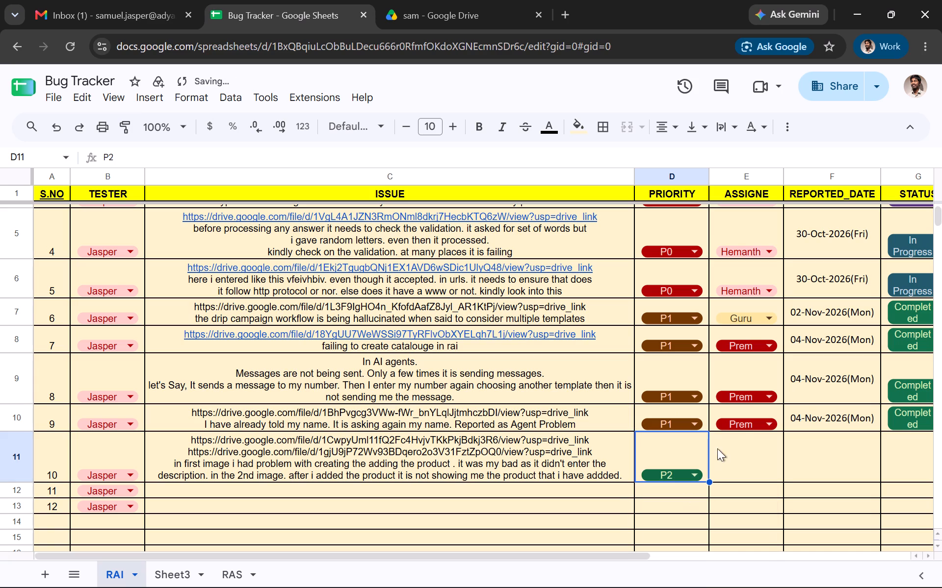
Copy bug 9's assignee, Prem, into bug 10's assignee cell E11.
left_click(752, 412)
key("ctrl+c")
left_click(746, 452)
key("ctrl+v")
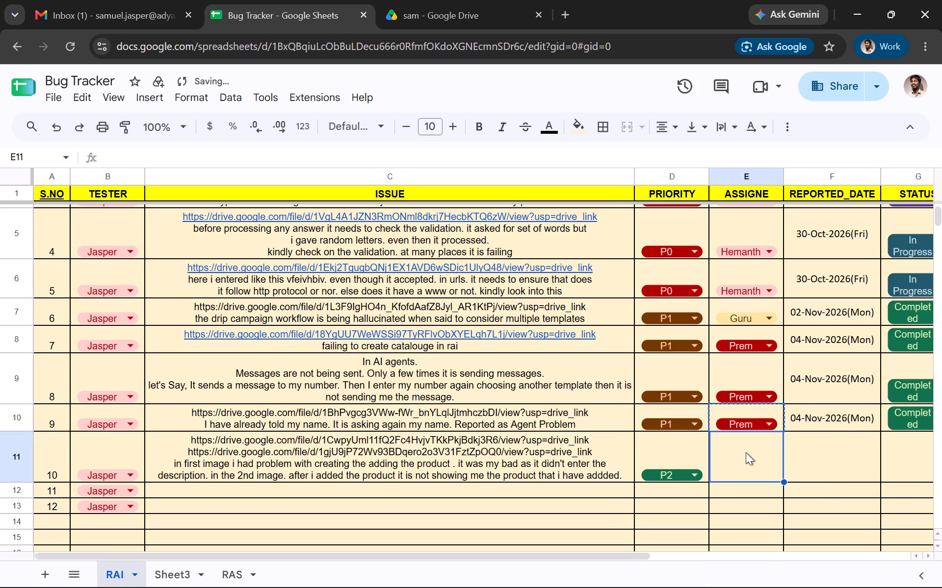
Copy bug 9's reported date, 04-Nov-2026(Mon), into bug 10's reported date cell F11.
scroll(746, 452, "left", 1)
left_click(784, 439)
left_click(769, 417)
key("ctrl+c")
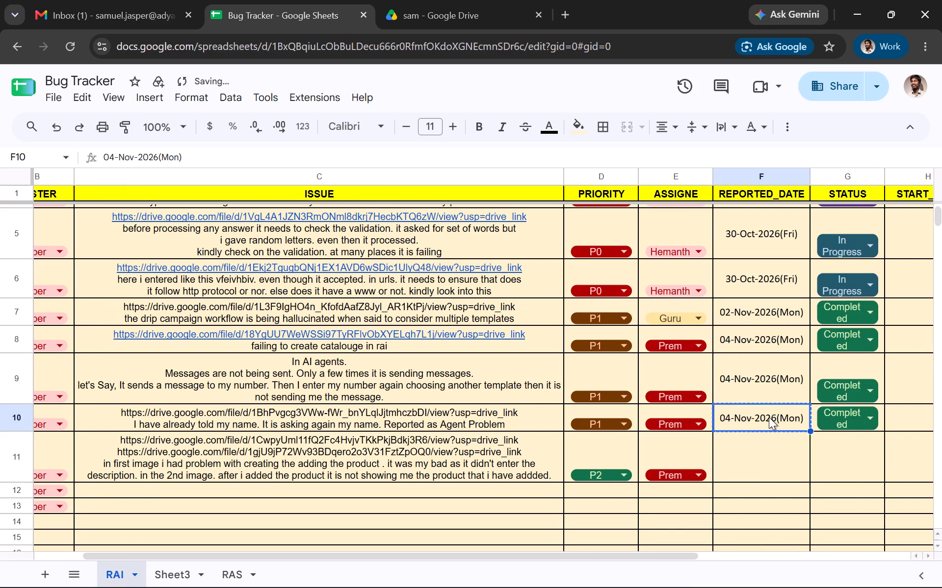
left_click(756, 469)
key("ctrl+v")
Copy bug 9's Completed status into bug 10's status cell G11.
left_click(808, 413)
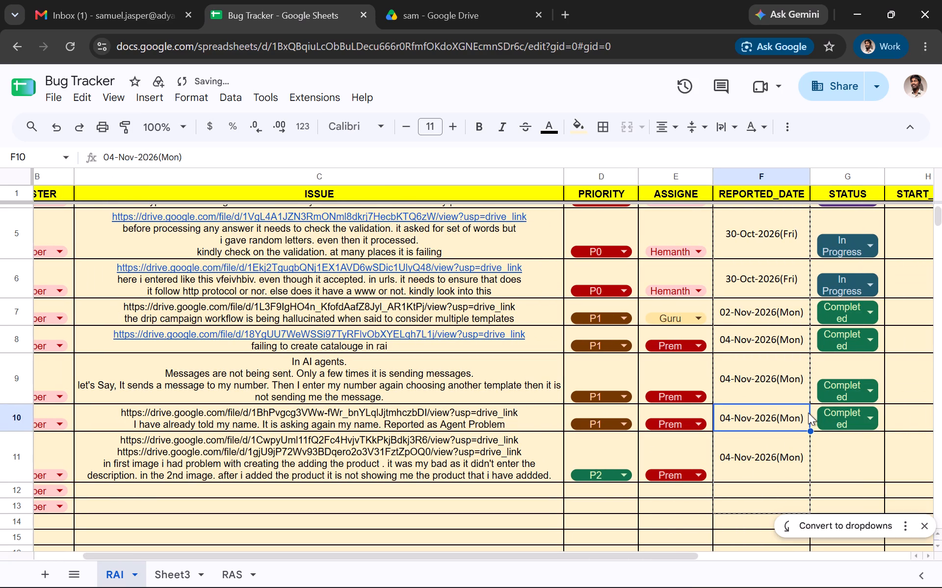
left_click(814, 418)
key("ctrl+c")
left_click(818, 458)
key("ctrl+v")
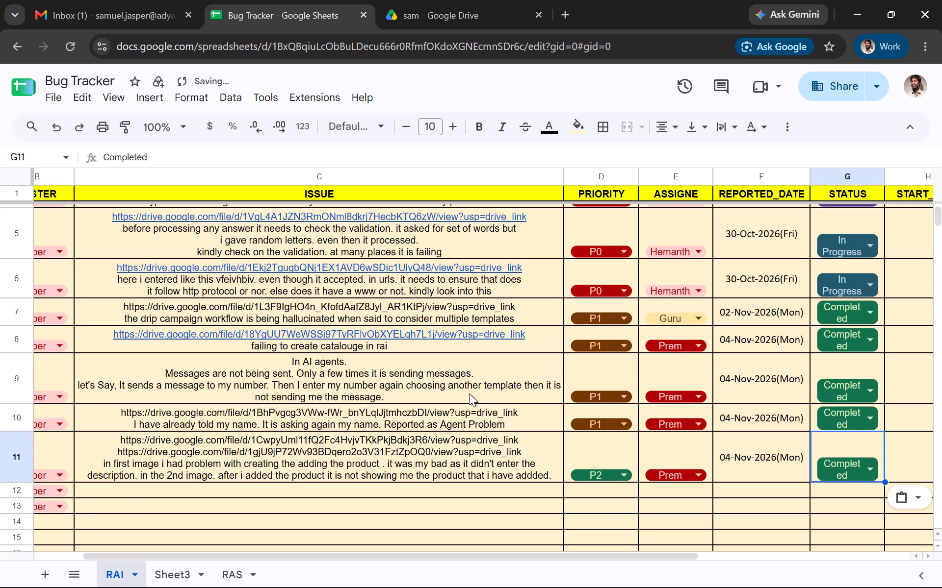
Select bug 11's empty issue cell C12.
scroll(469, 393, "right", 1)
left_click(315, 498)
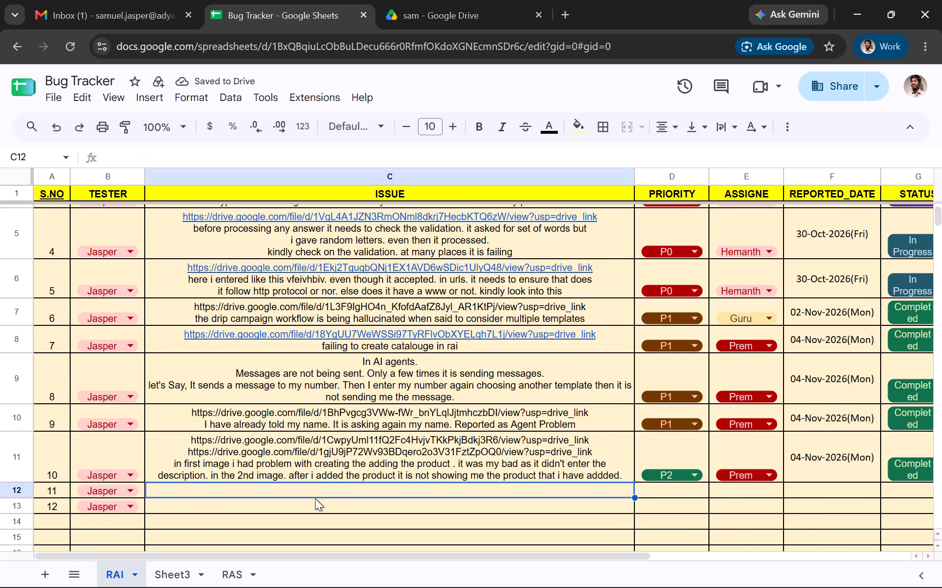
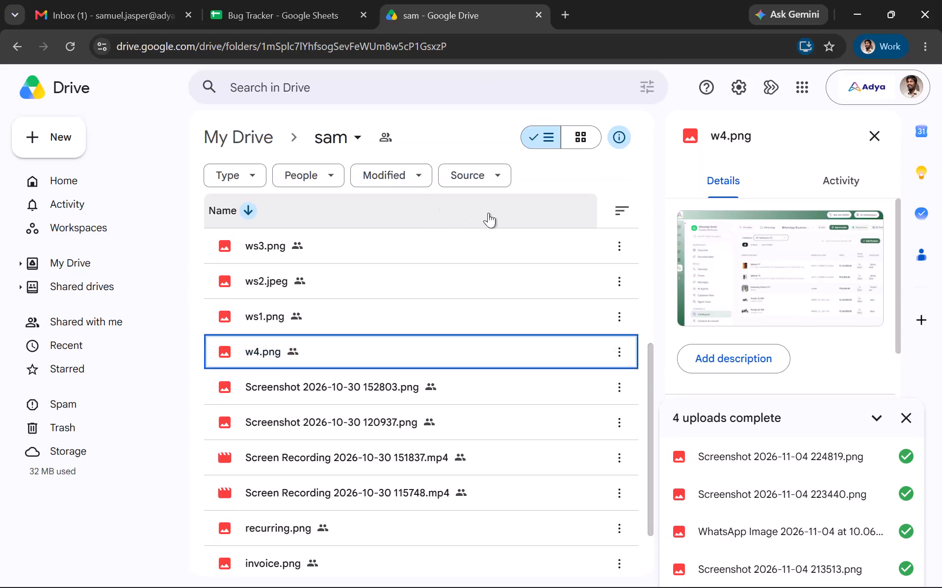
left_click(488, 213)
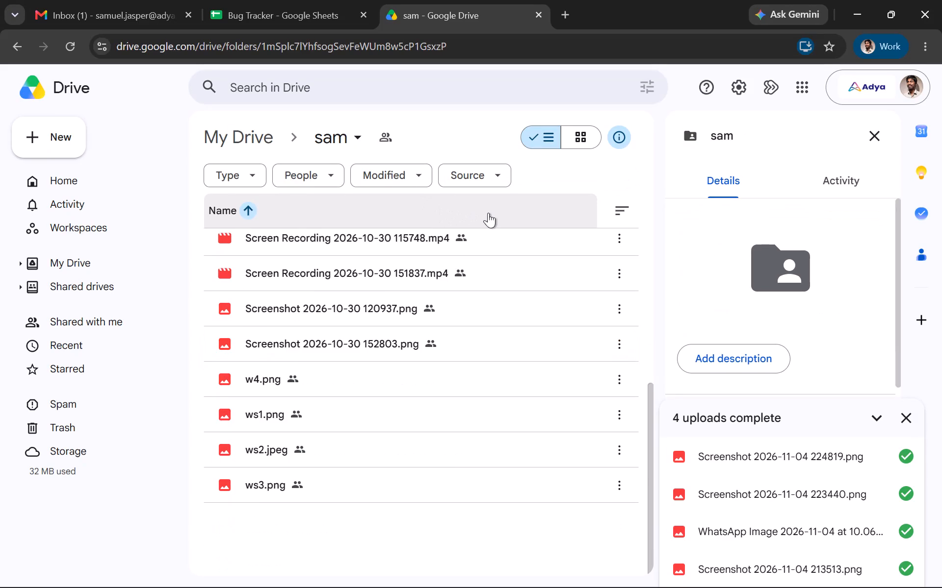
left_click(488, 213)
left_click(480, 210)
left_click(330, 521)
right_click(330, 521)
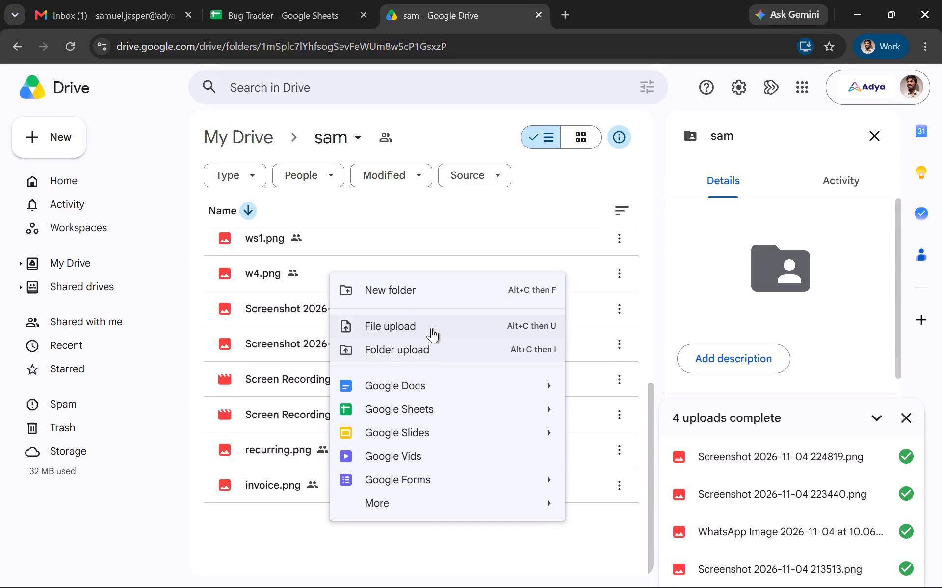
left_click(431, 328)
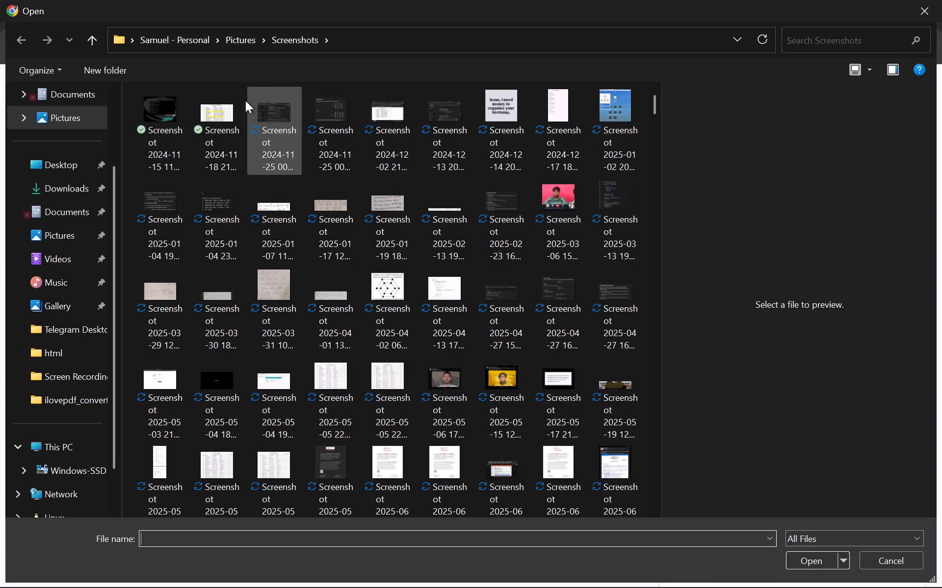
scroll(373, 122, "up", 2)
left_click(277, 121)
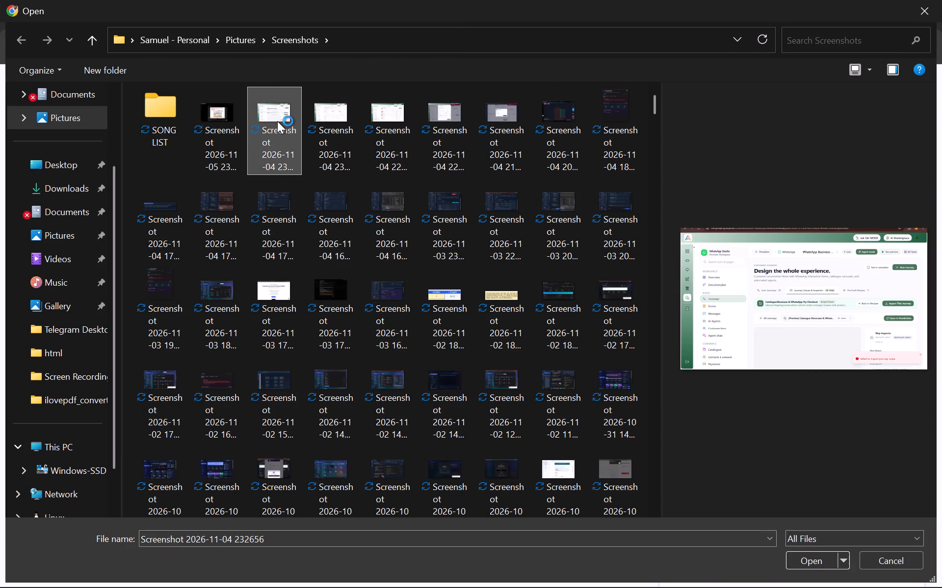
left_click(323, 129)
key("Return")
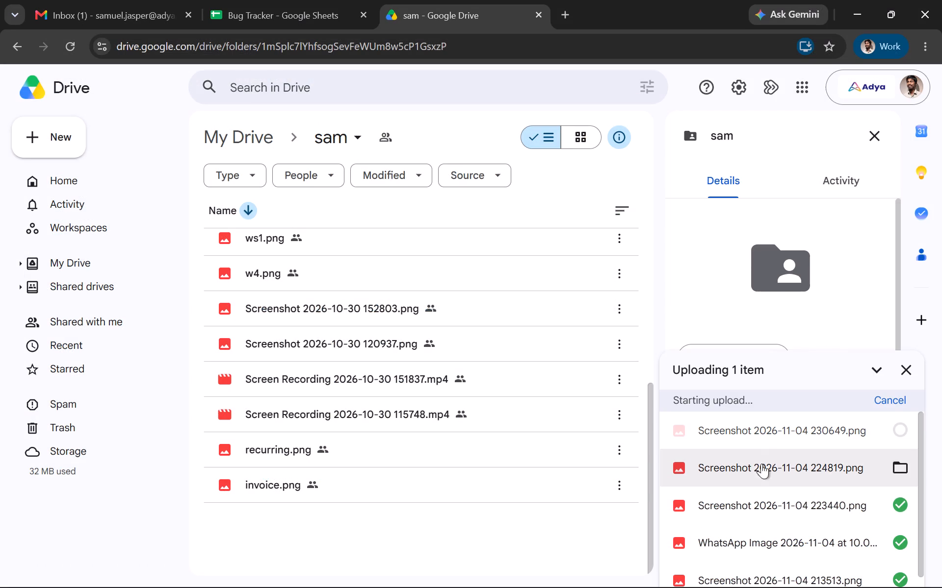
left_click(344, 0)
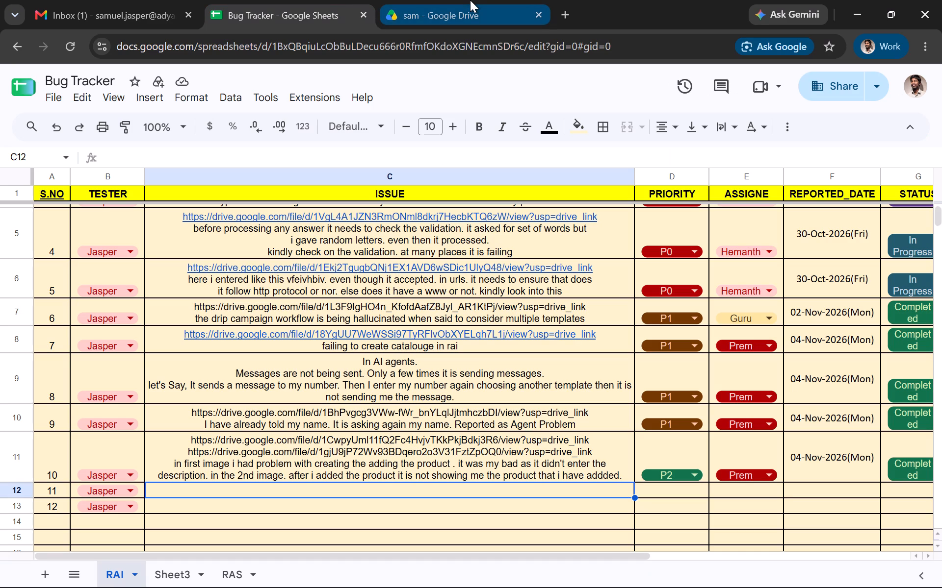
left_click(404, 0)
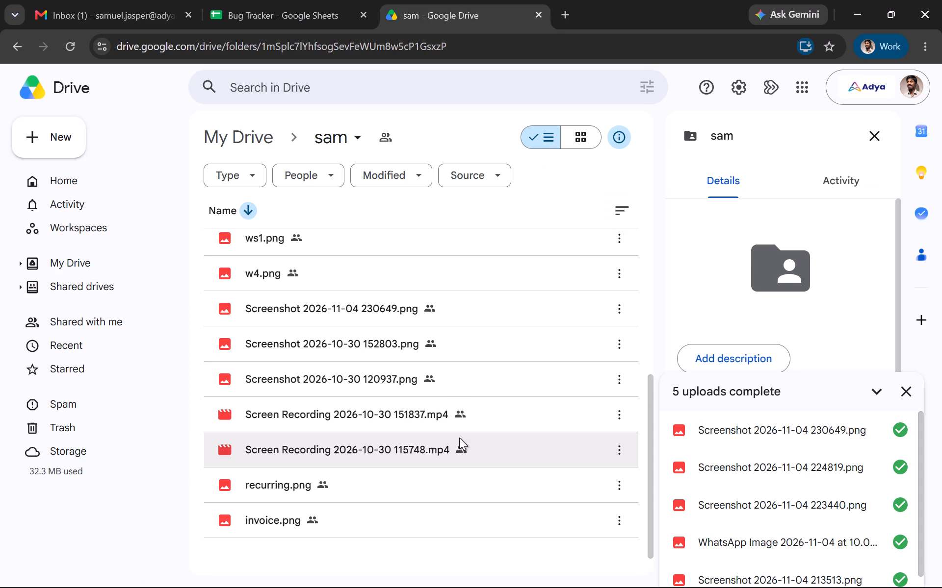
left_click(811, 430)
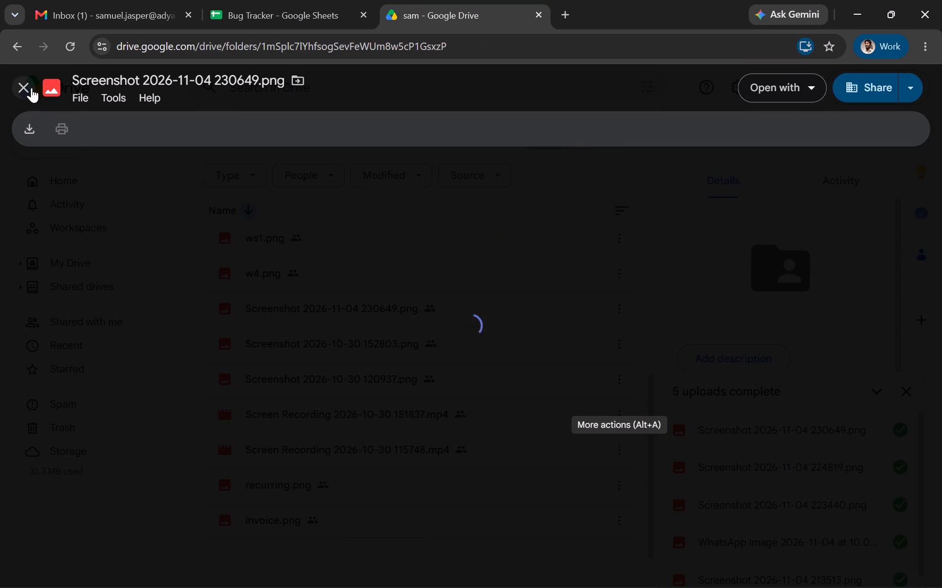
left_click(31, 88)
Rename the uploaded Screenshot 2026-11-04 230649.png in the sam folder as w5.png.
left_click(623, 305)
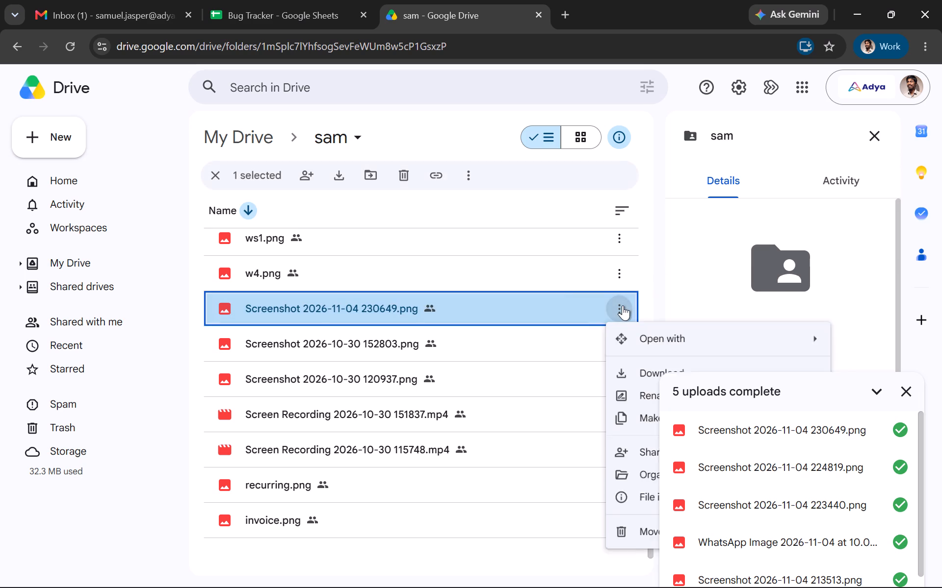
left_click(635, 403)
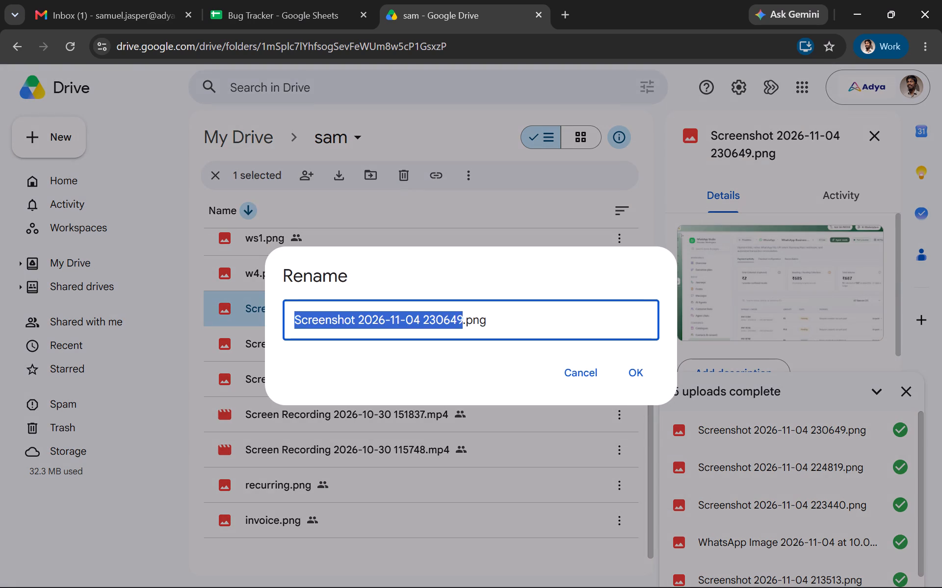
key("BackSpace")
type("w5")
key("Return")
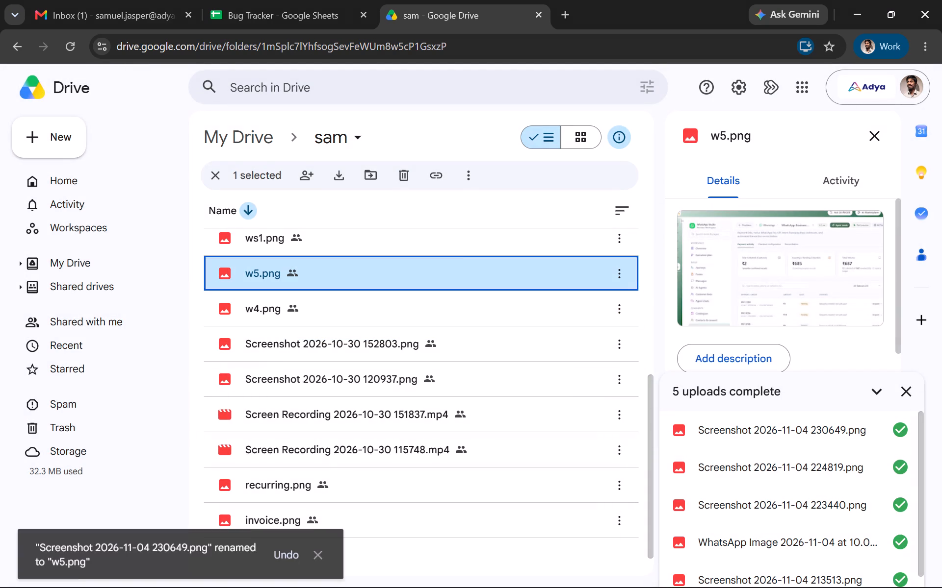
scroll(580, 281, "up", 1)
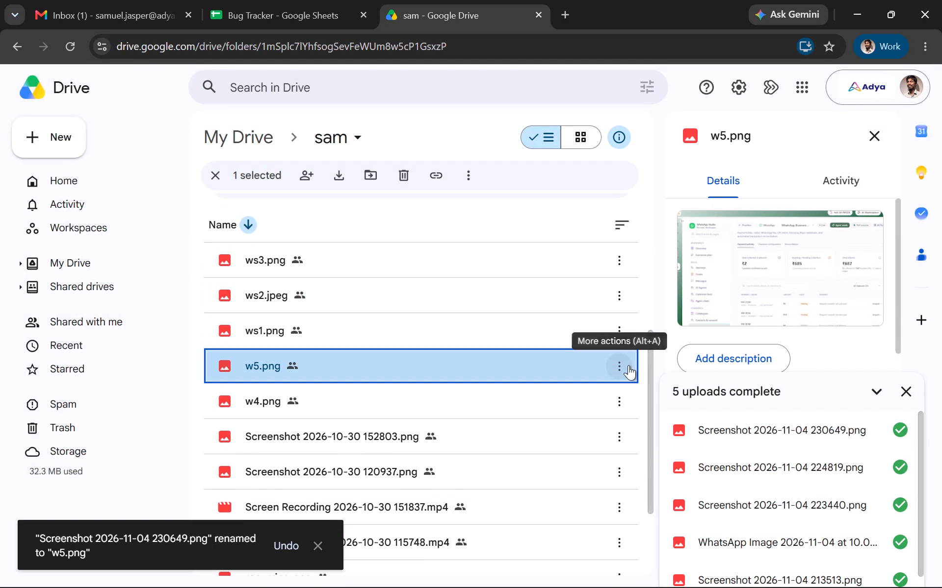
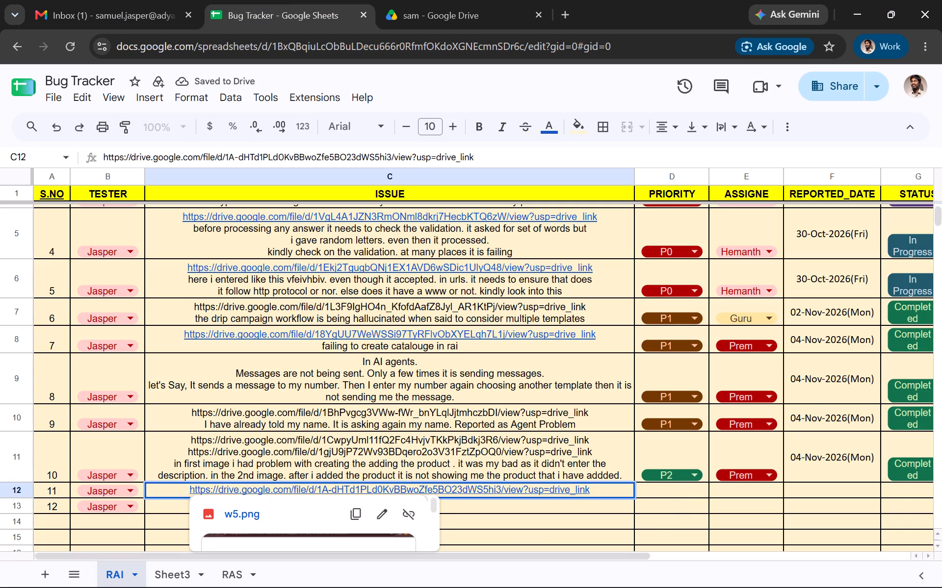
Start bug 11's issue description on a new line below its screenshot link with "after making payments , the balac".
key("space")
key("alt+Return")
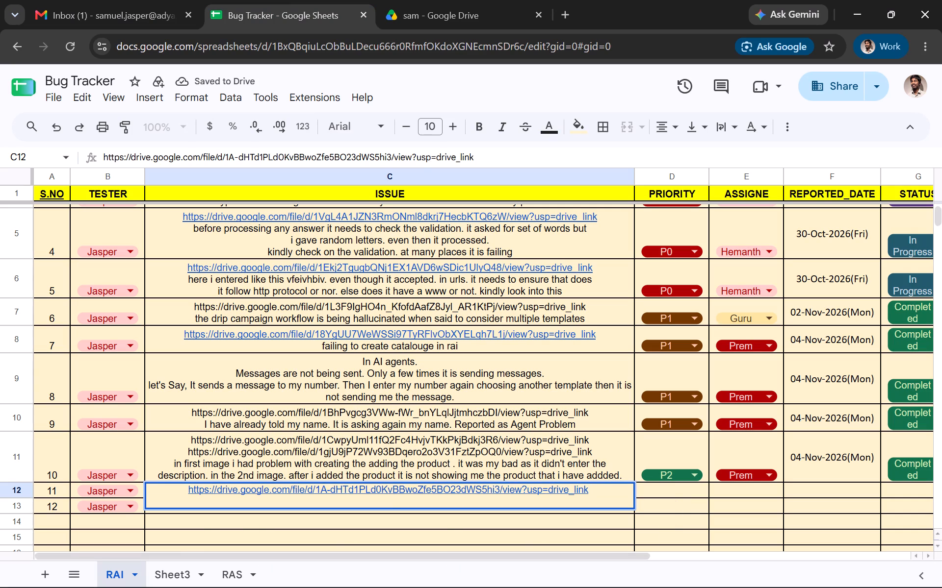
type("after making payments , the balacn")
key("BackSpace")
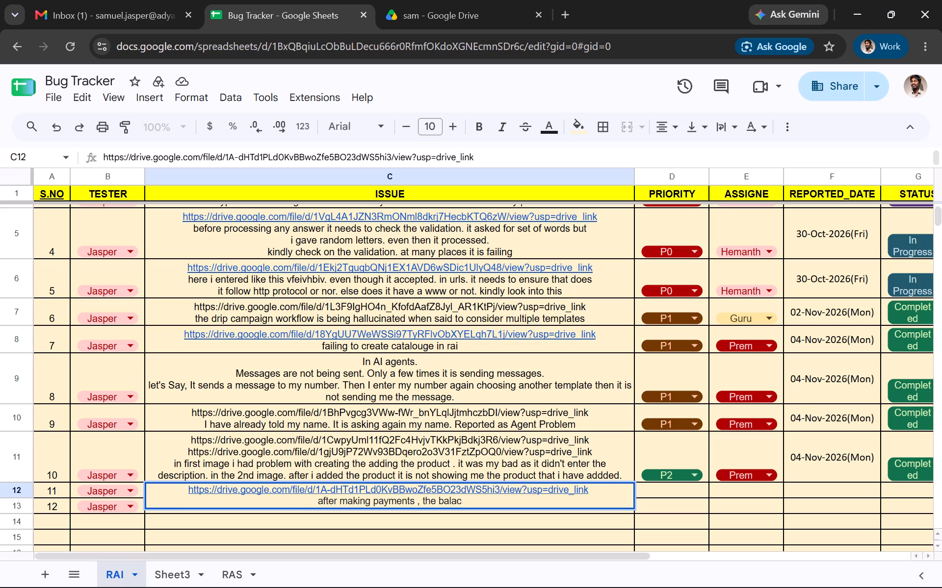
Complete bug 11's issue description in C12 as "after making payments , the balance is not getting updated".
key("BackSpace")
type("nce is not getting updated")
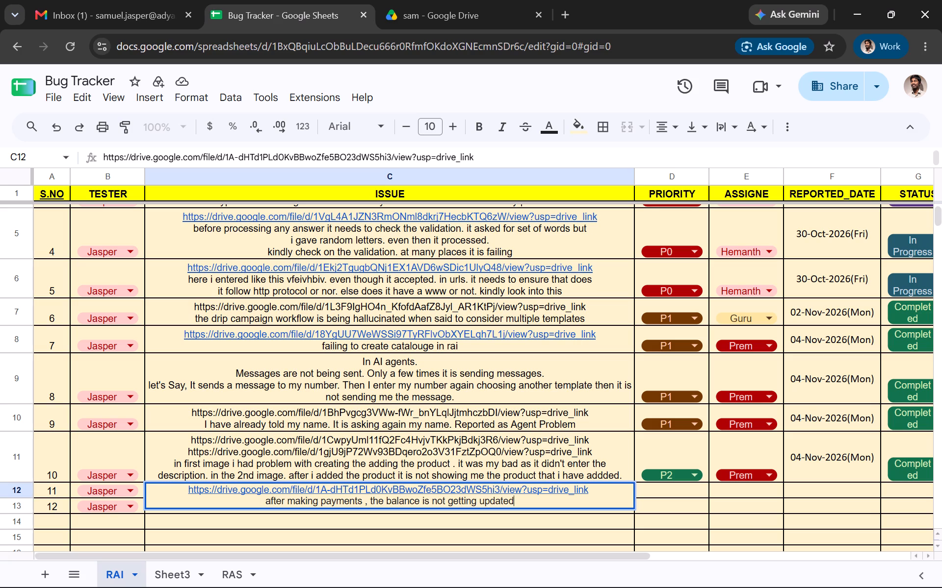
left_click(745, 519)
Copy bug 9's P1 priority into bug 11's priority cell D12.
left_click(666, 424)
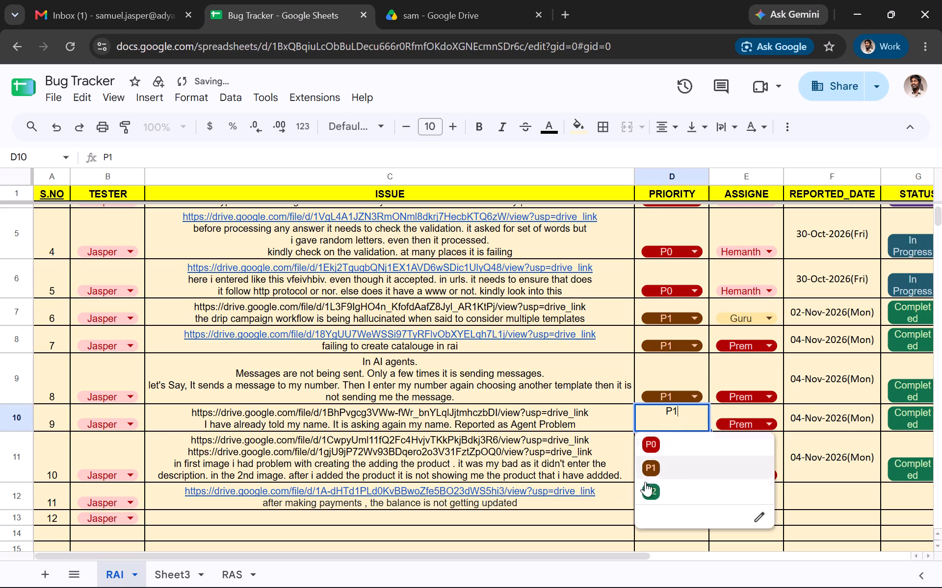
left_click(604, 489)
left_click(662, 405)
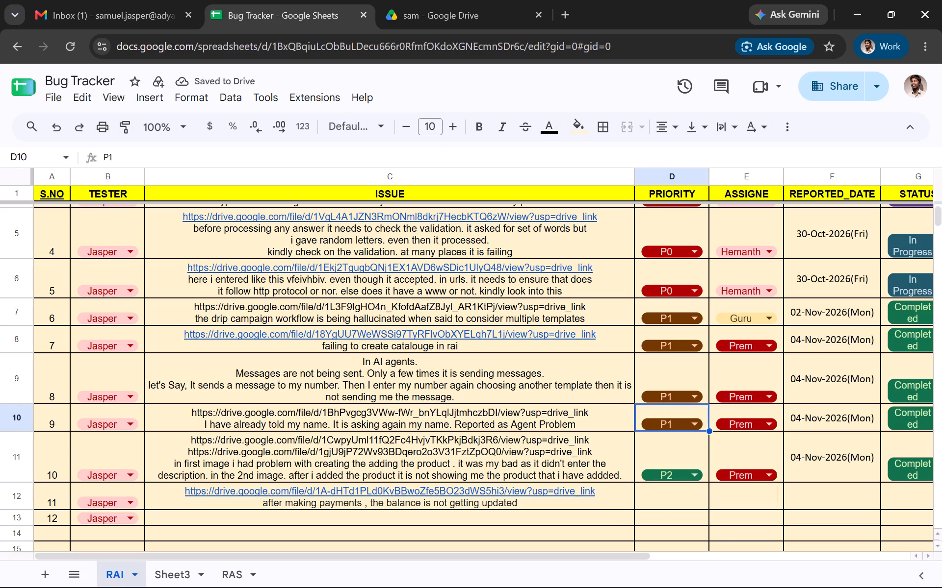
key("ctrl+c")
left_click(662, 499)
key("ctrl+v")
Copy bug 10's assignee, Prem, into bug 11's assignee cell E12.
left_click(732, 440)
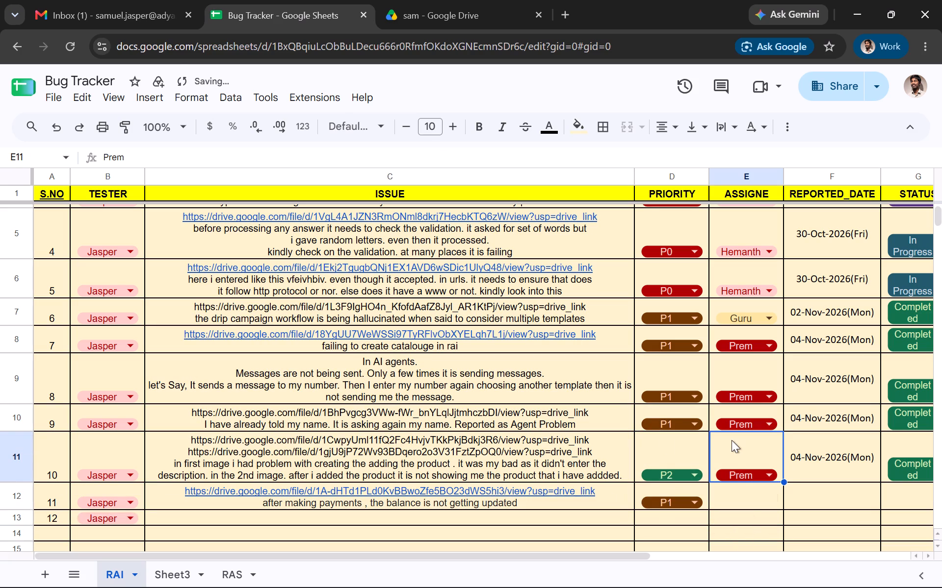
key("ctrl+c")
left_click(734, 500)
key("ctrl+v")
Copy bug 10's reported date, 04-Nov-2026(Mon), into bug 11's reported date cell F12.
scroll(734, 500, "left", 1)
left_click(759, 463)
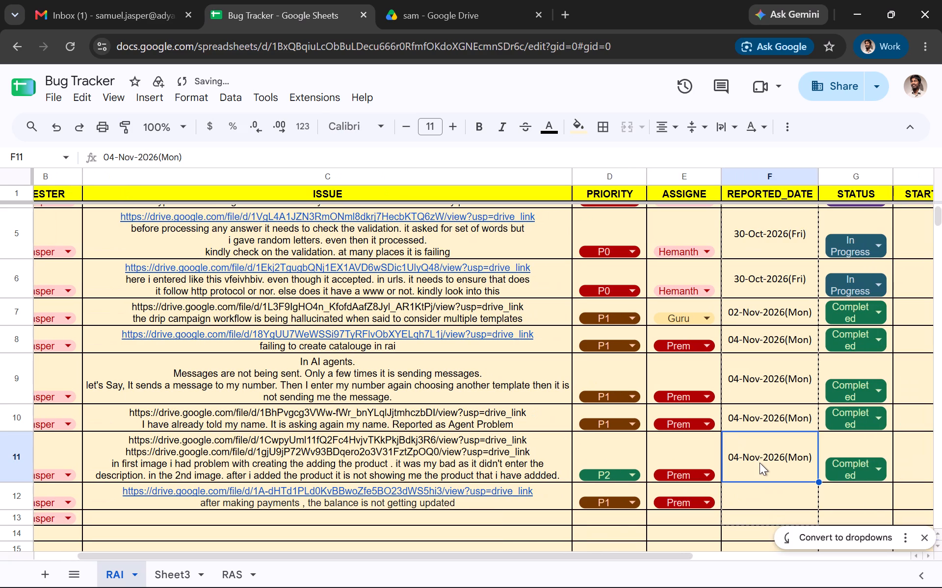
key("ctrl+c")
left_click(765, 496)
key("ctrl+v")
Copy bug 10's Completed status into bug 11's status cell G12.
scroll(765, 496, "left", 1)
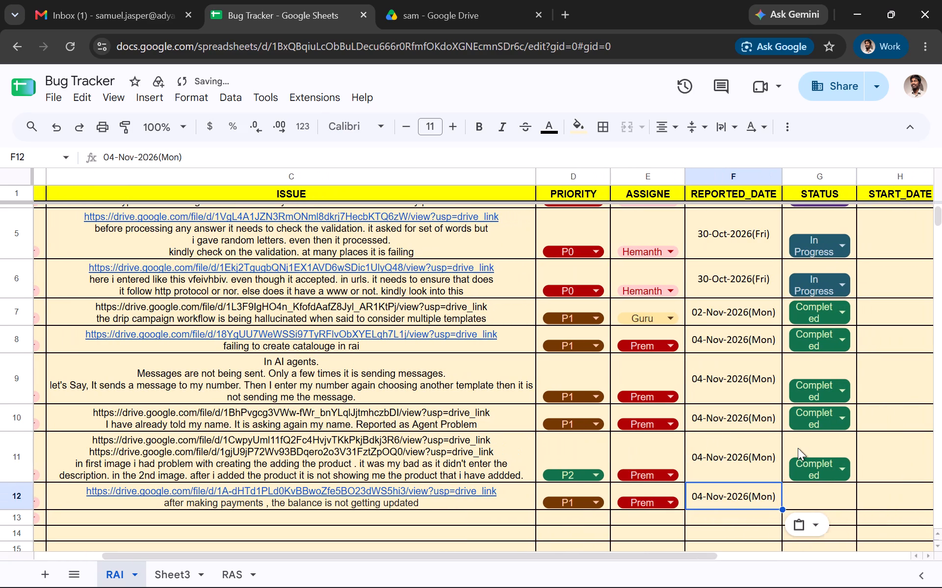
left_click(798, 448)
key("ctrl+c")
left_click(802, 488)
key("ctrl+v")
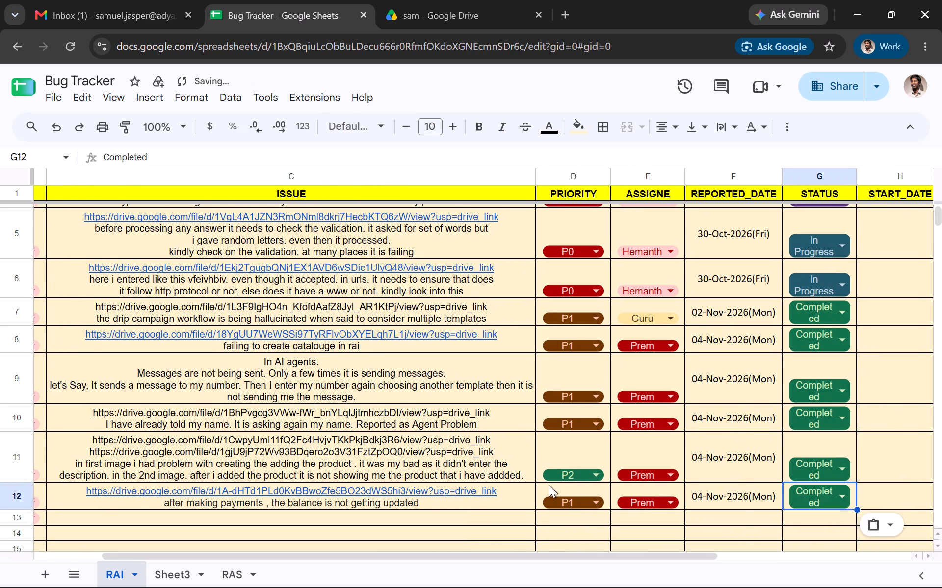
Select bug 12's empty issue cell C13.
scroll(549, 485, "right", 2)
scroll(484, 494, "down", 1)
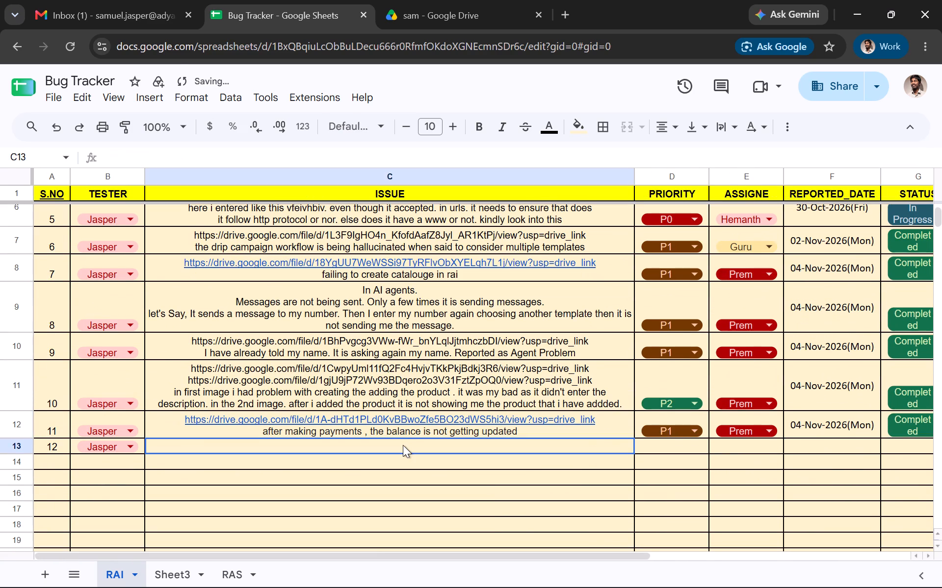
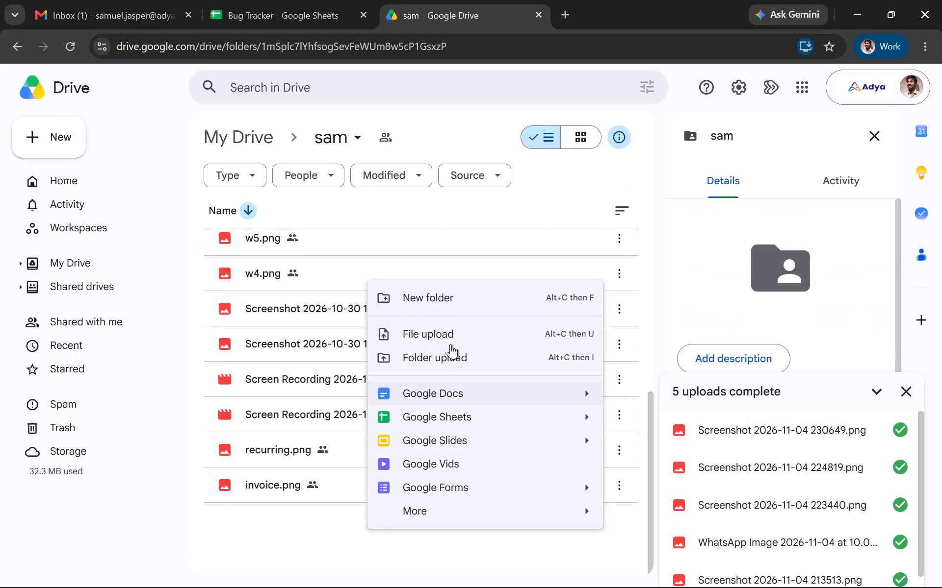
left_click(445, 322)
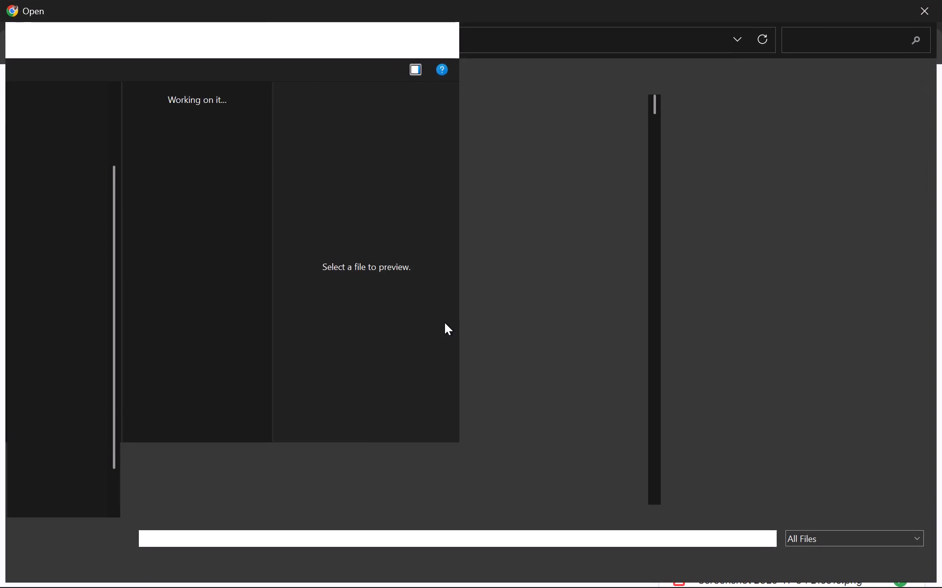
left_click(208, 141)
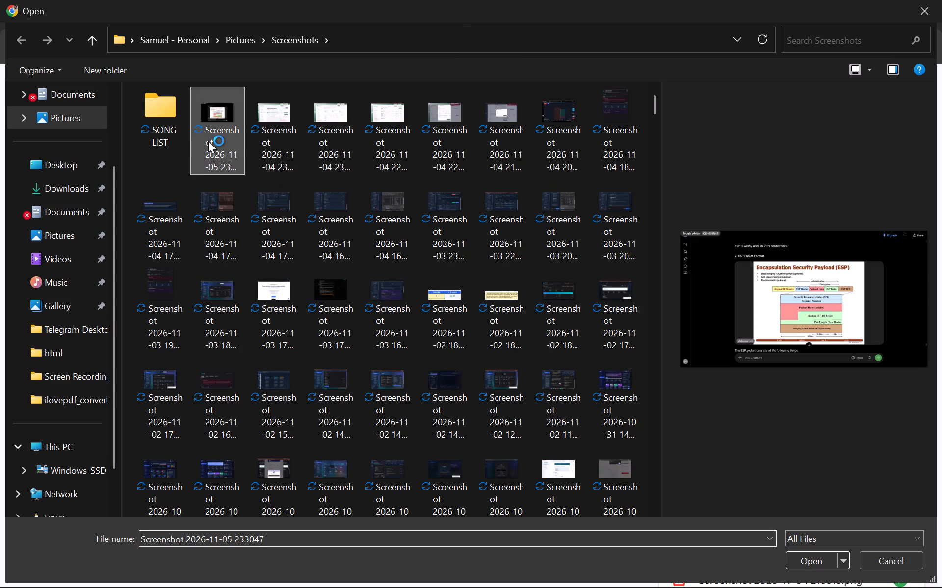
left_click(264, 126)
key("Return")
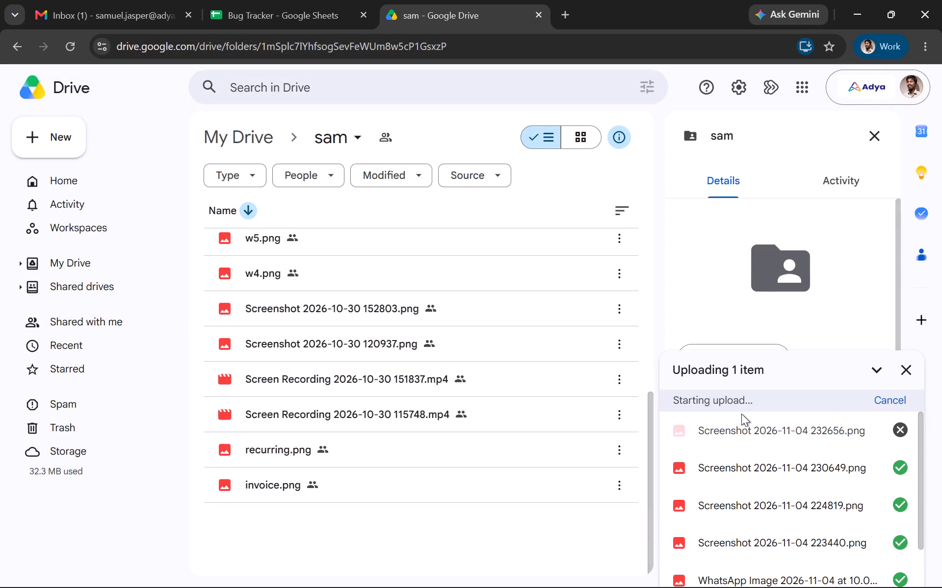
Rename Screenshot 2026-10-30 152803.png in the sam folder as w6.png.
left_click(625, 313)
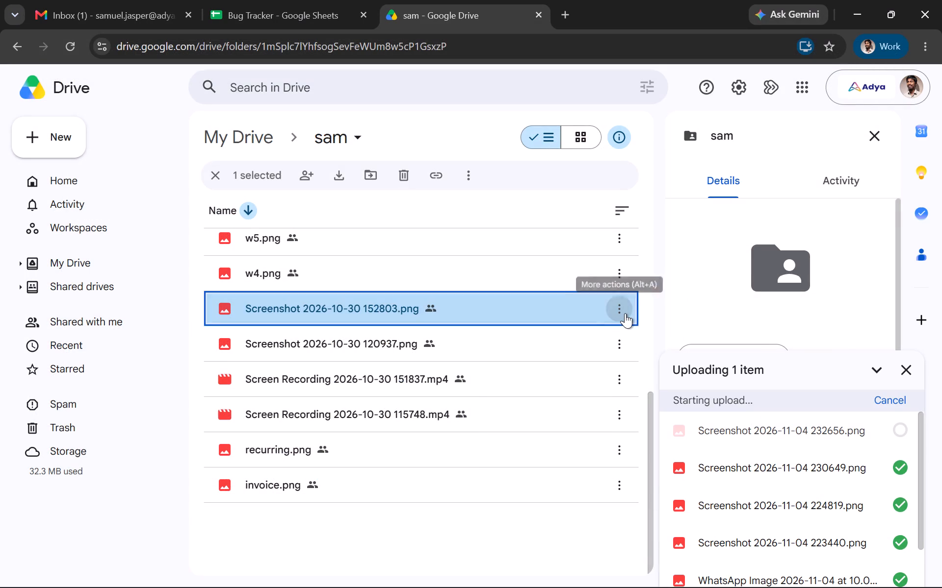
left_click(637, 402)
key("BackSpace")
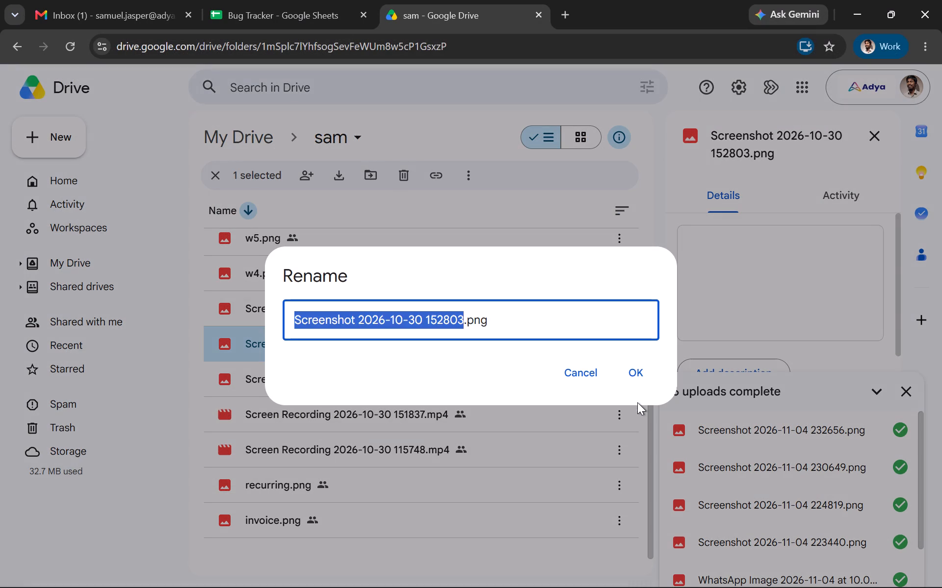
key("BackSpace")
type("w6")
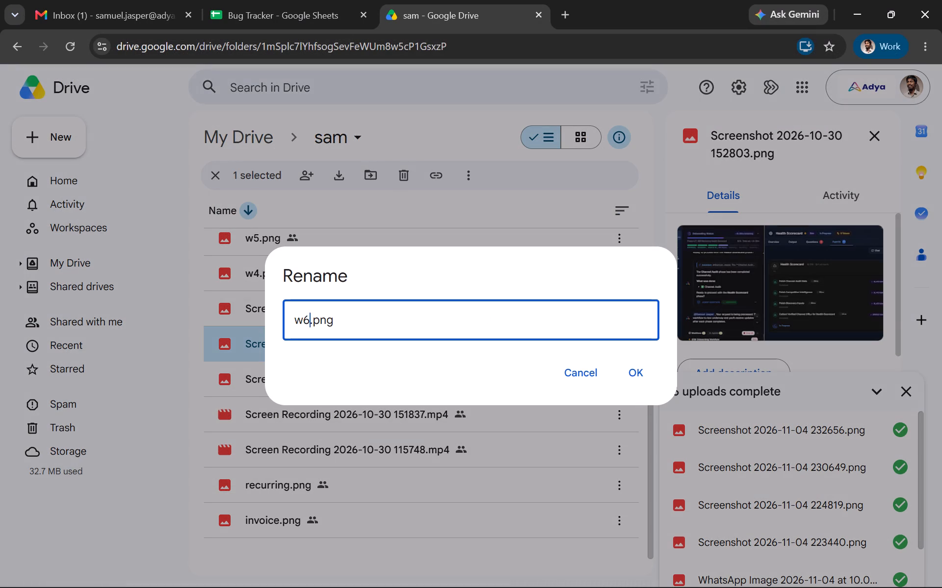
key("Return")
scroll(536, 429, "up", 1)
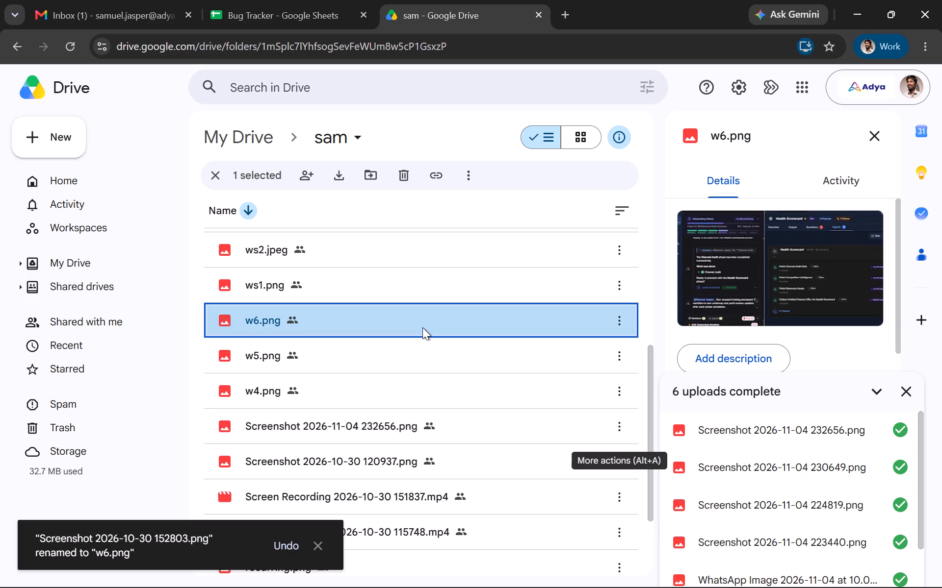
left_click(422, 327)
left_click(422, 327)
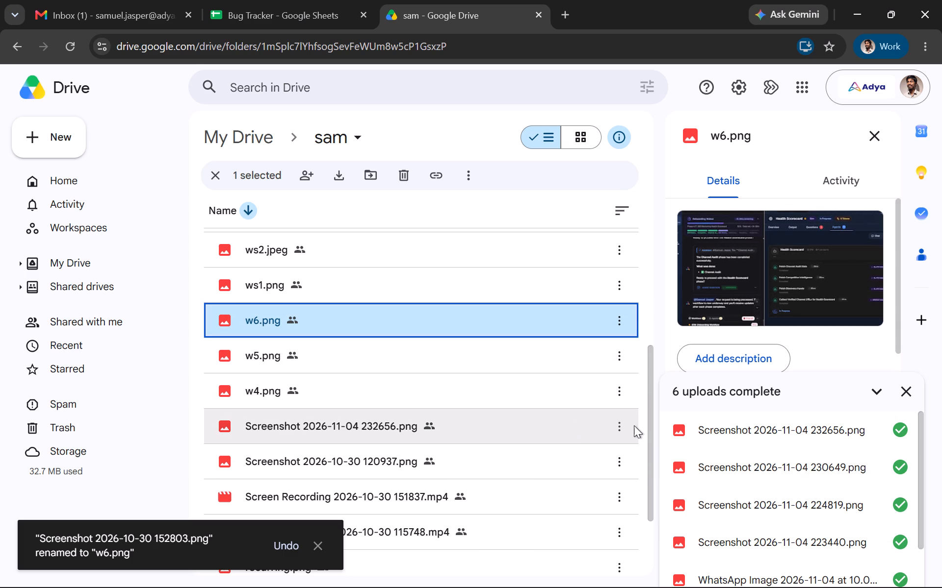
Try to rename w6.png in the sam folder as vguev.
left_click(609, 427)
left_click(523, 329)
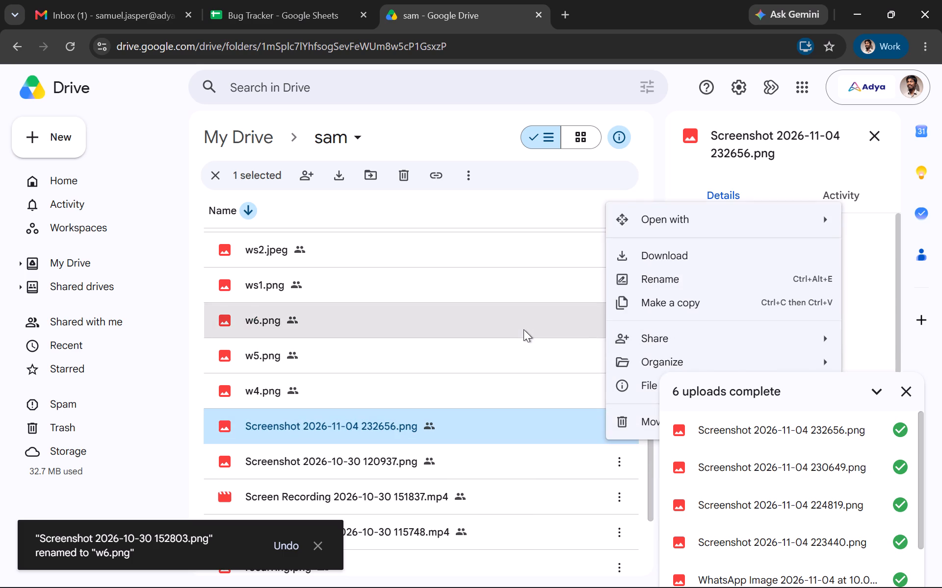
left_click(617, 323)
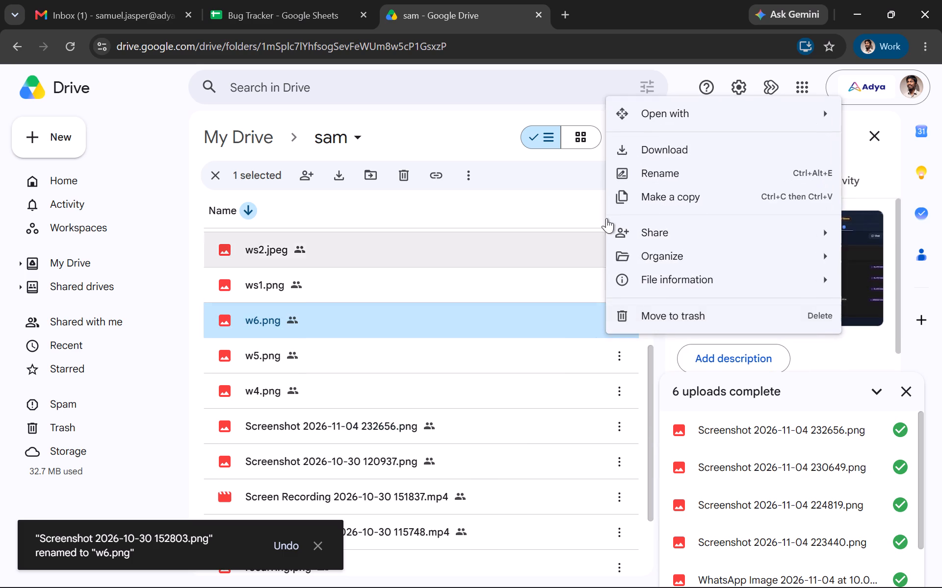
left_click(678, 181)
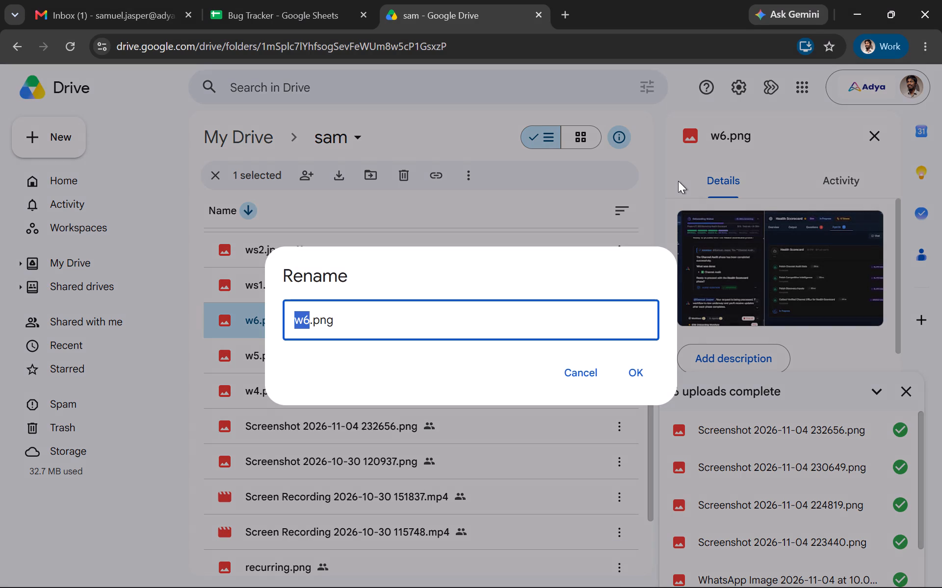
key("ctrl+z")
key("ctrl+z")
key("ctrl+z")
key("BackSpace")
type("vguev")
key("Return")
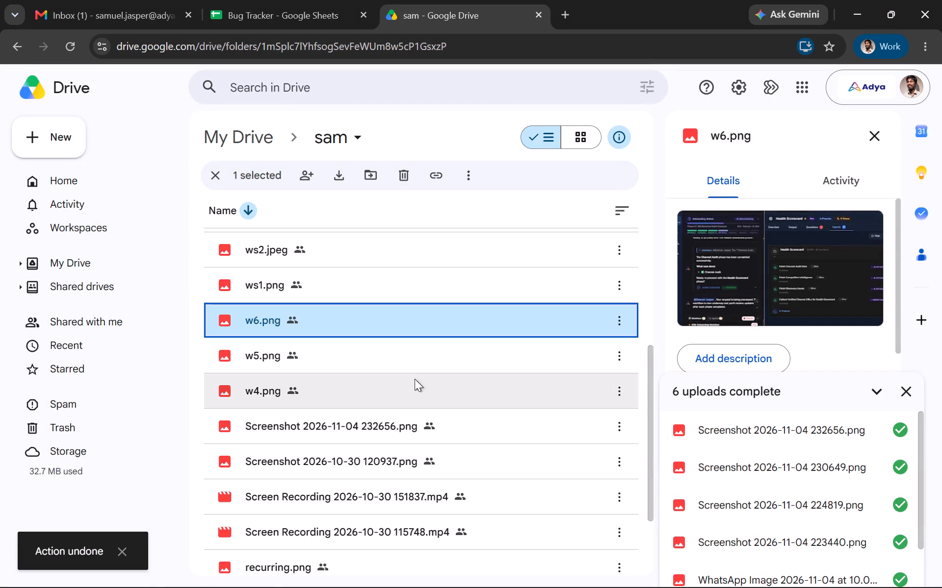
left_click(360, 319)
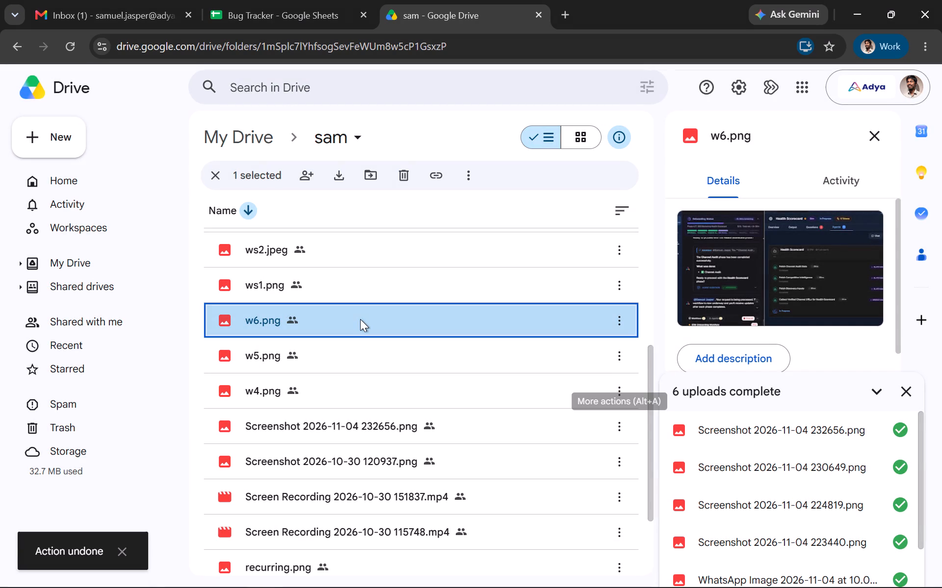
Rename Screenshot 2026-11-04 232656.png in the sam folder as w6o.
left_click(397, 423)
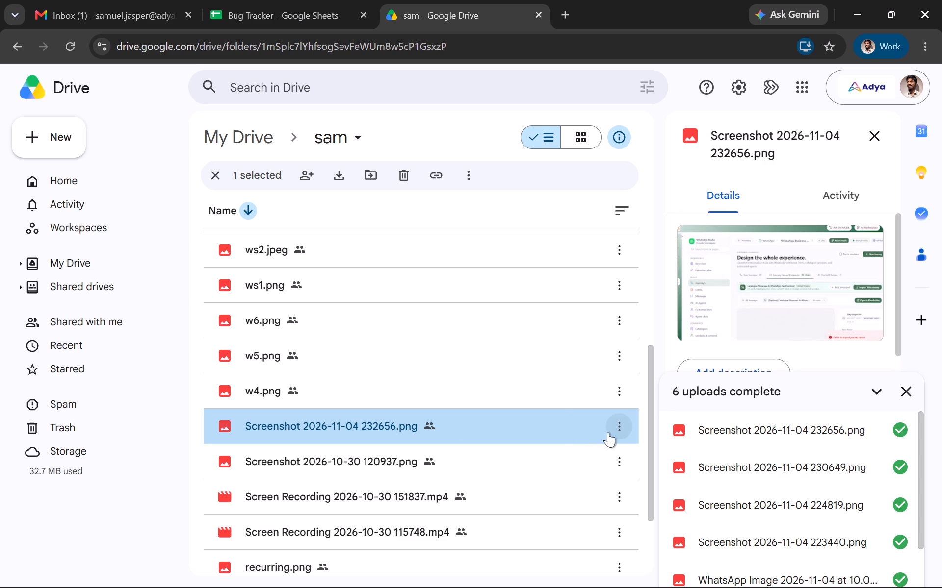
left_click(622, 430)
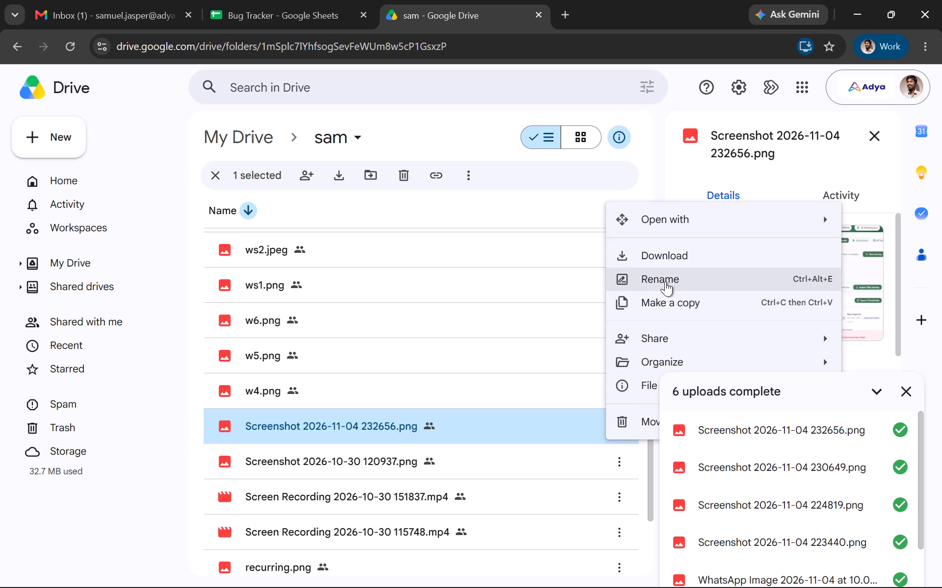
left_click(665, 281)
key("BackSpace")
type("w6o")
key("Return")
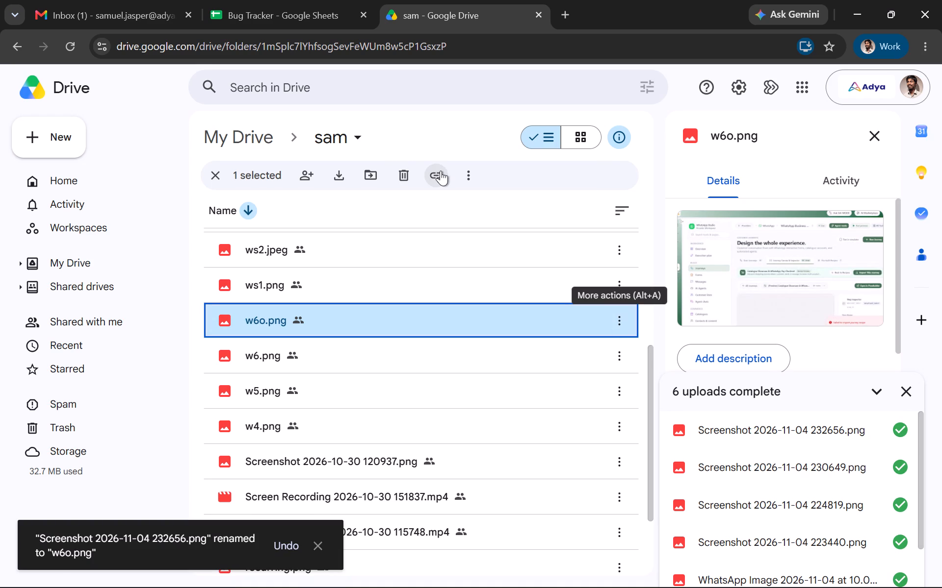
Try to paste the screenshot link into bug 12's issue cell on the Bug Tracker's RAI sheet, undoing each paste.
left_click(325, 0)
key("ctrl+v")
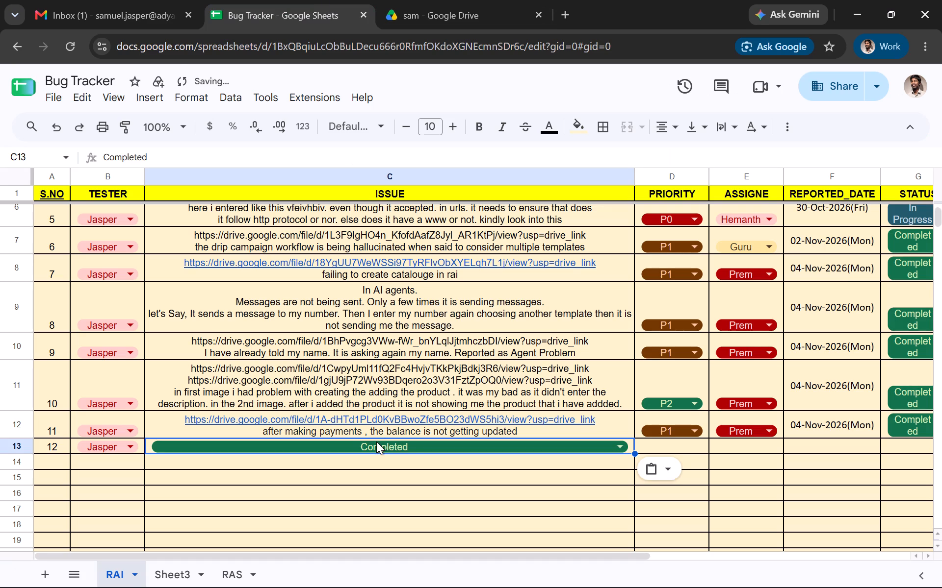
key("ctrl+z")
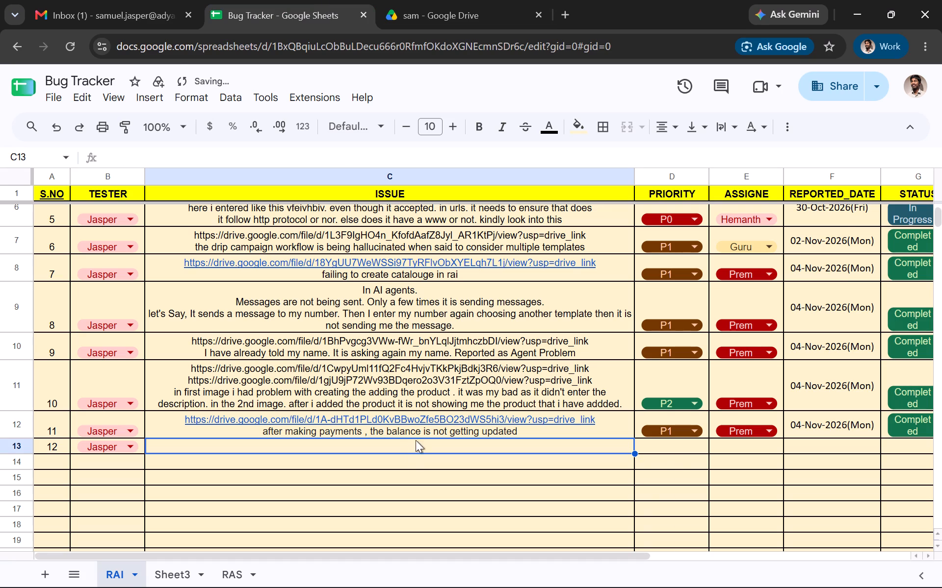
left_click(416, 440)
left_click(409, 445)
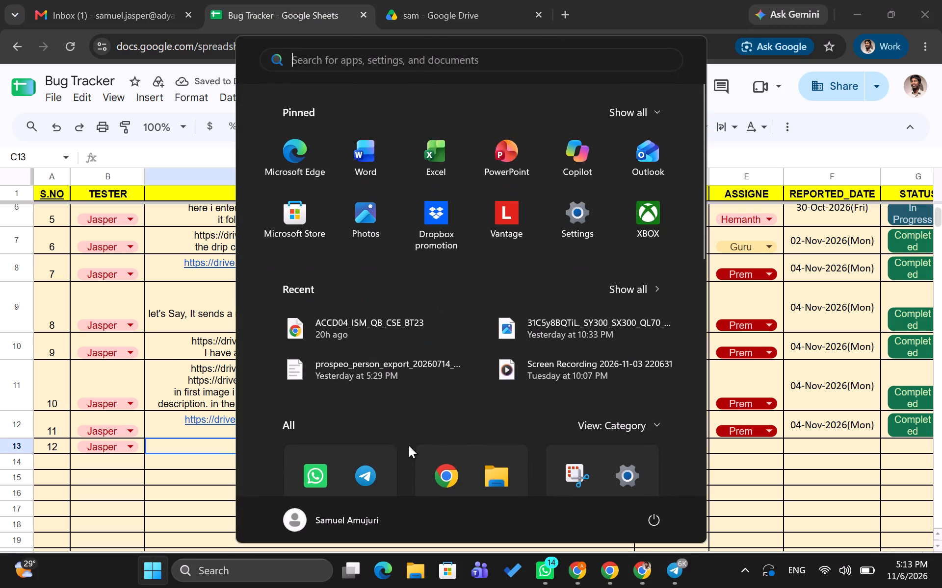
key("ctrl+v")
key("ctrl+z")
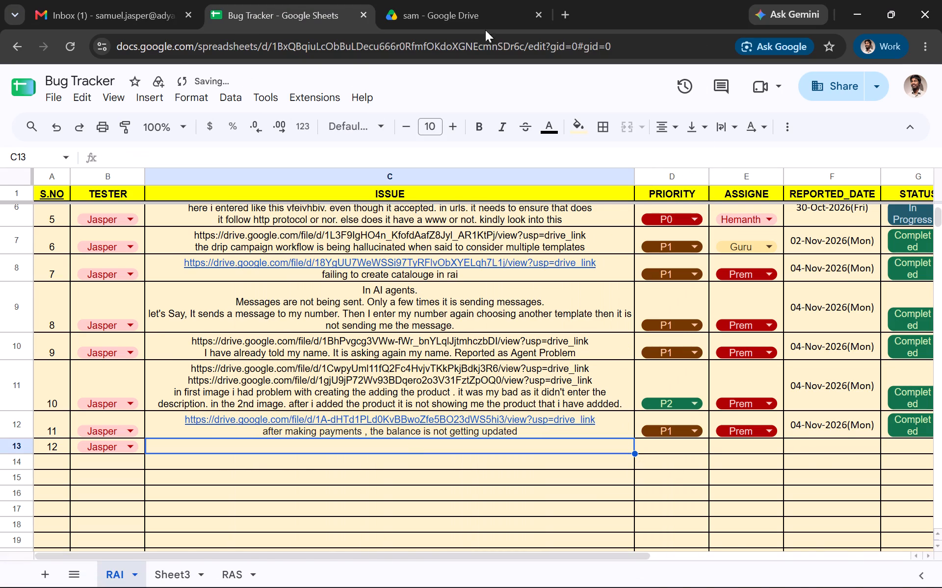
Copy the link of w6o.png from the Drive sam folder and paste it into bug 12's issue cell in the Bug Tracker.
left_click(513, 0)
left_click(502, 318)
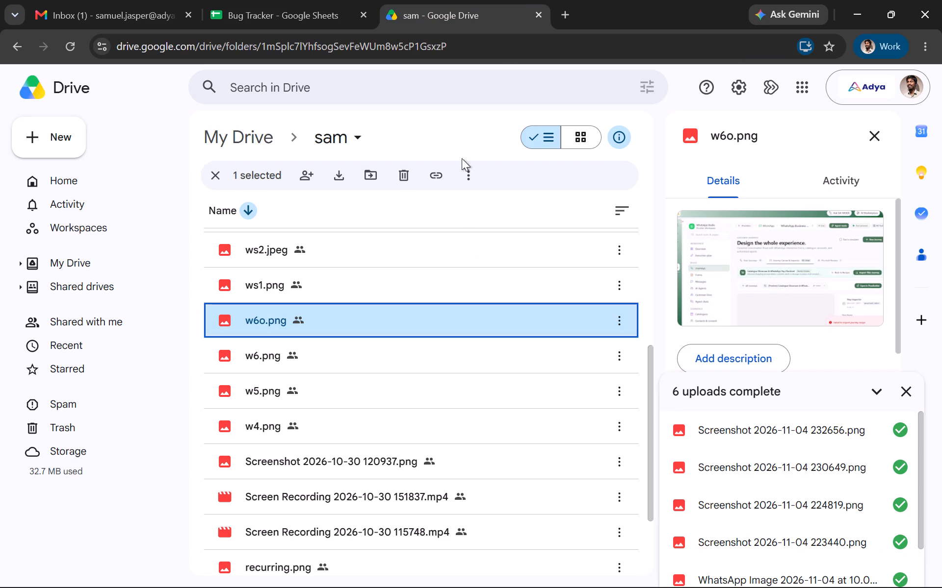
left_click(446, 171)
left_click(312, 0)
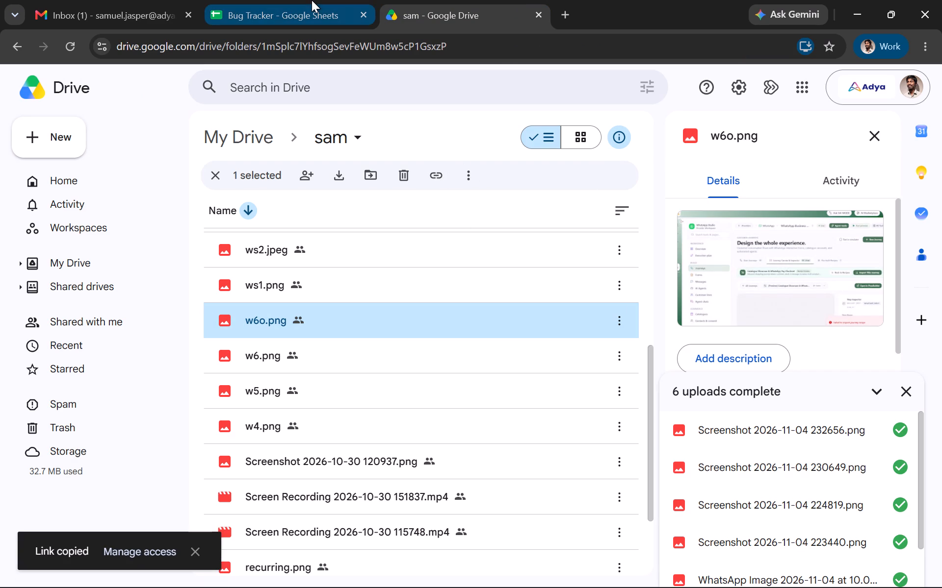
left_click(408, 0)
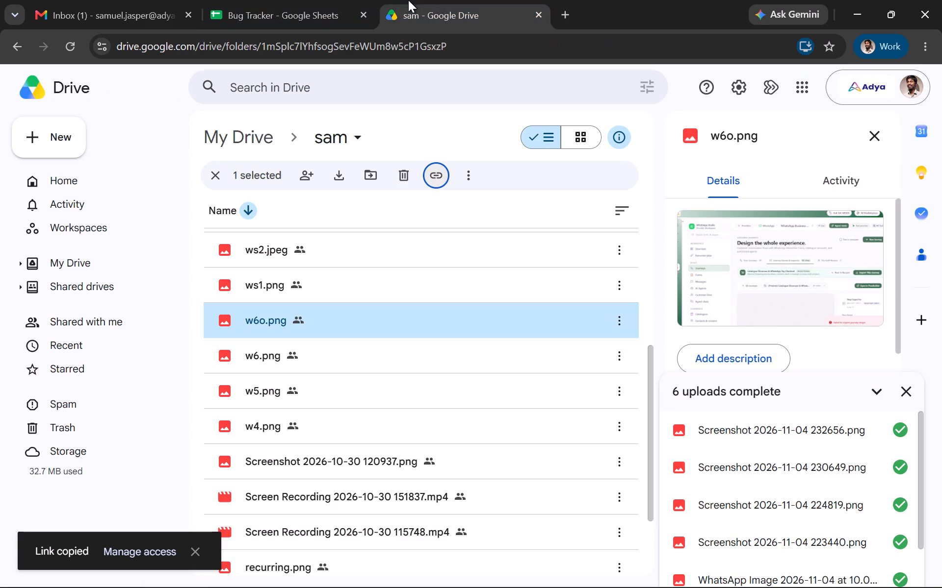
left_click(431, 172)
left_click(295, 0)
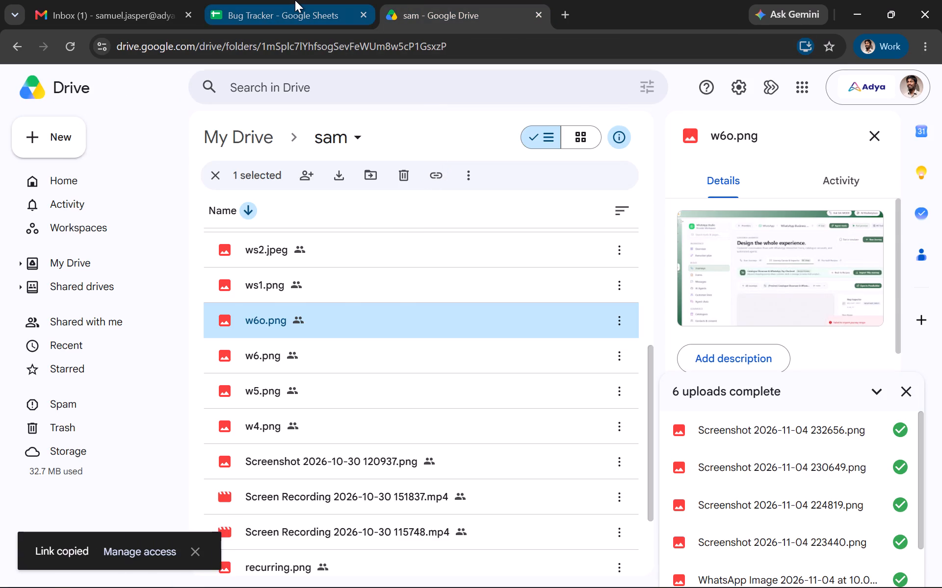
key("ctrl+v")
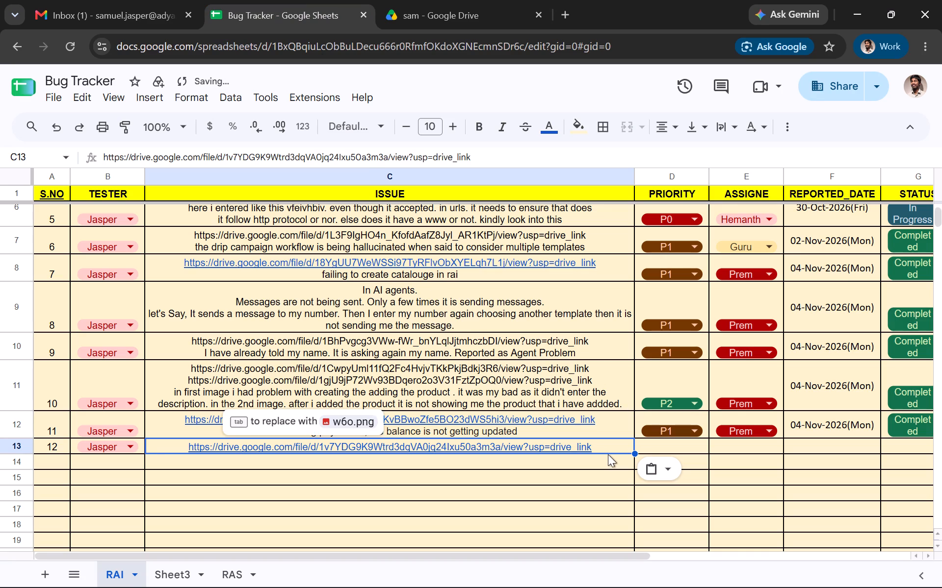
Start bug 12's issue description on a new line below its screenshot link with "it is not able to import the".
left_click(608, 454)
left_click(607, 447)
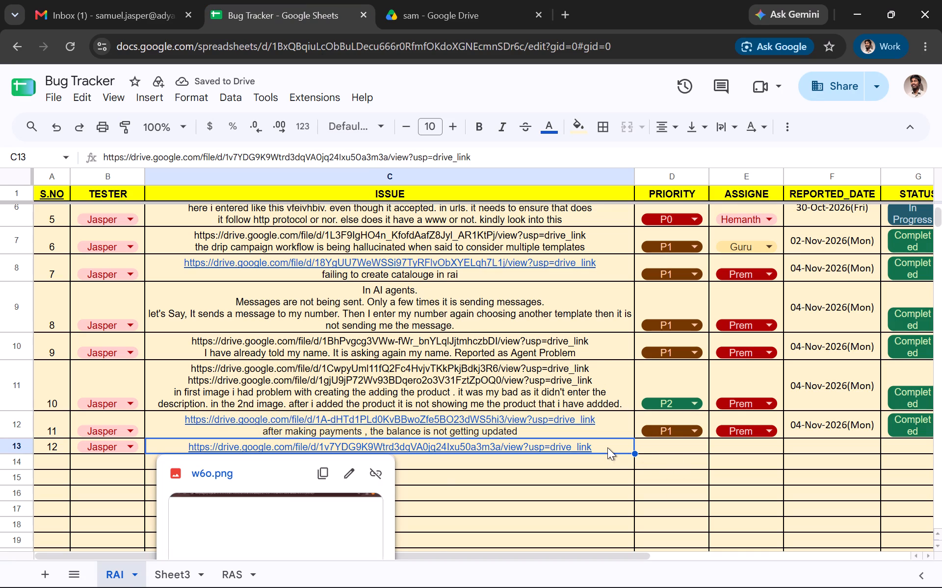
key("Return")
key("space")
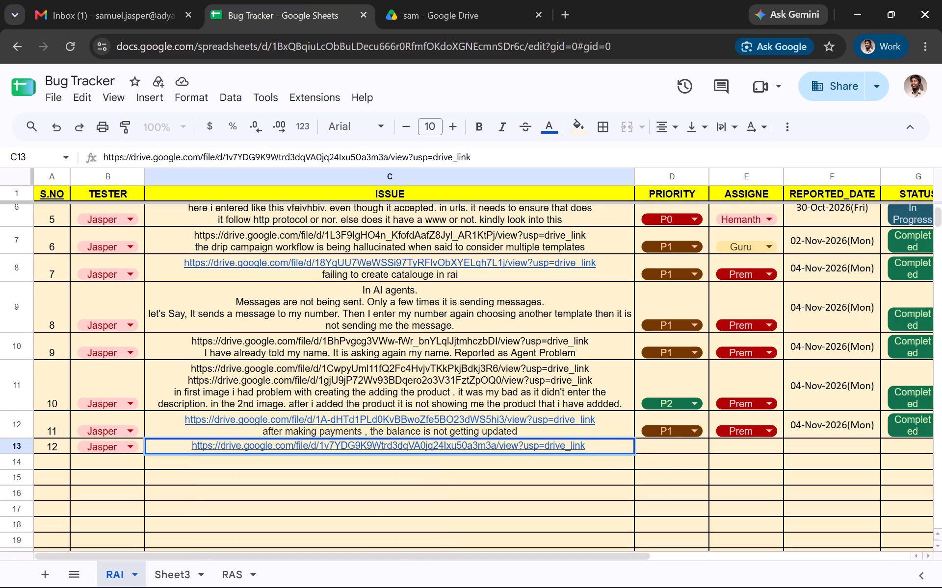
key("alt+Return")
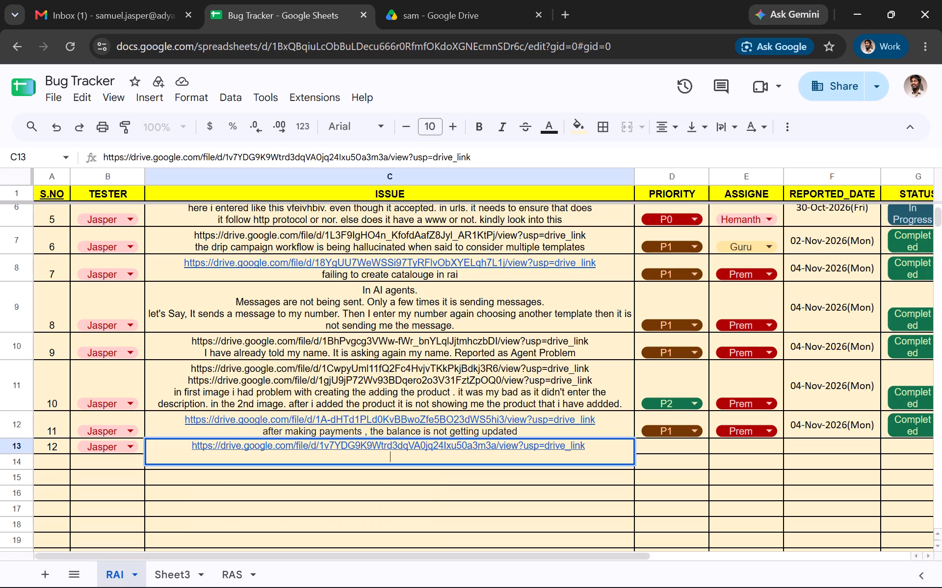
type("it is not able to import the u")
key("BackSpace")
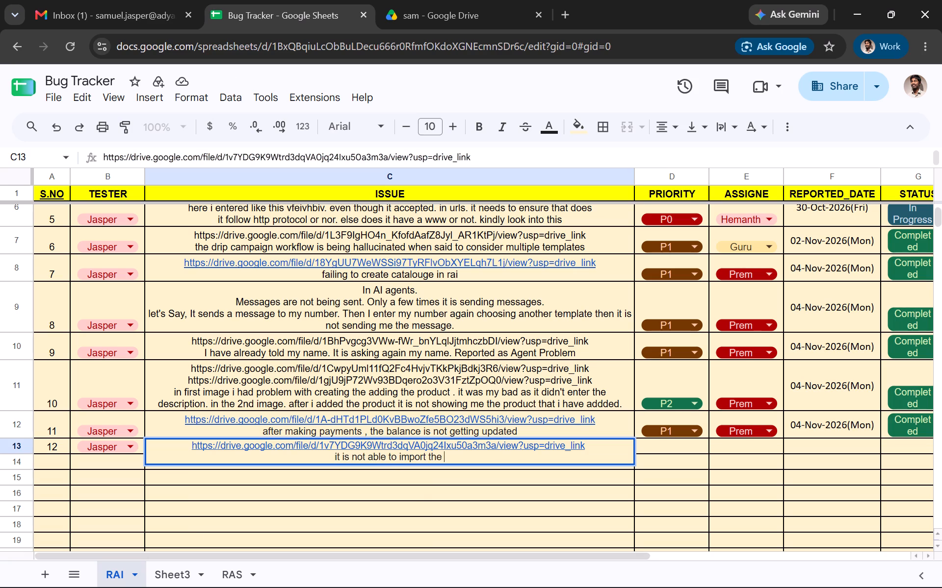
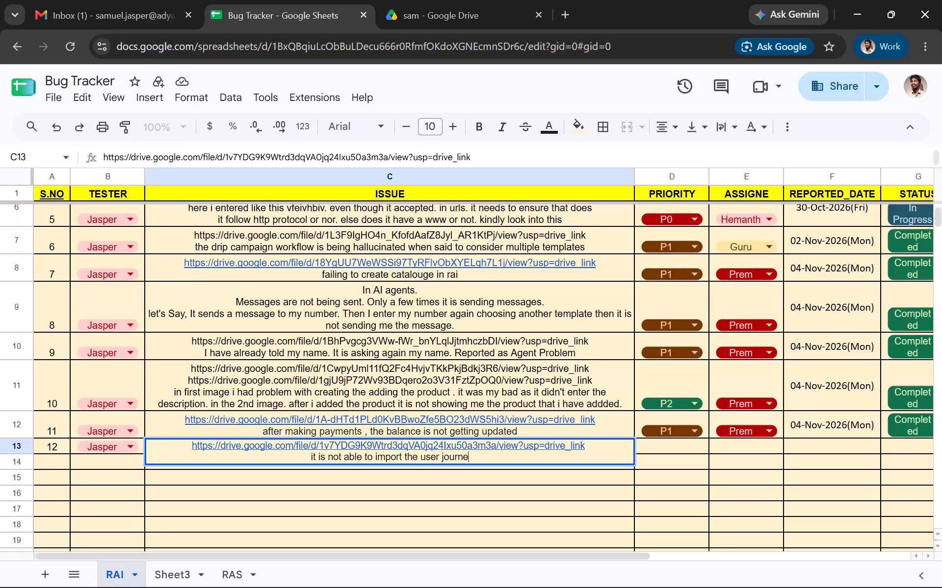
Insert "designed" before "journey" in bug 12's issue description, so it reads "it is not able to import the user designed journey".
key("Left")
key("Left")
key("Left")
key("Left")
key("Left")
key("Left")
key("Left")
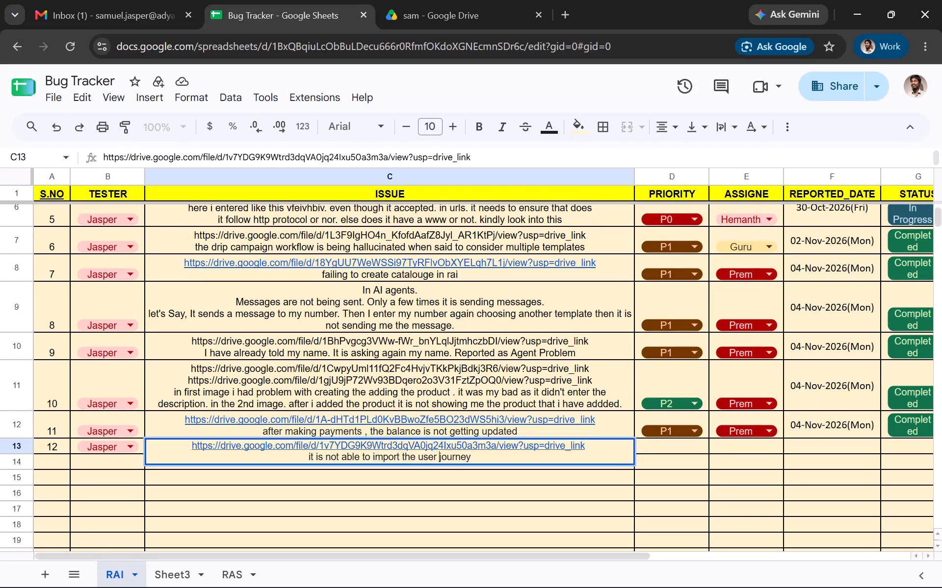
type("designed")
key("space")
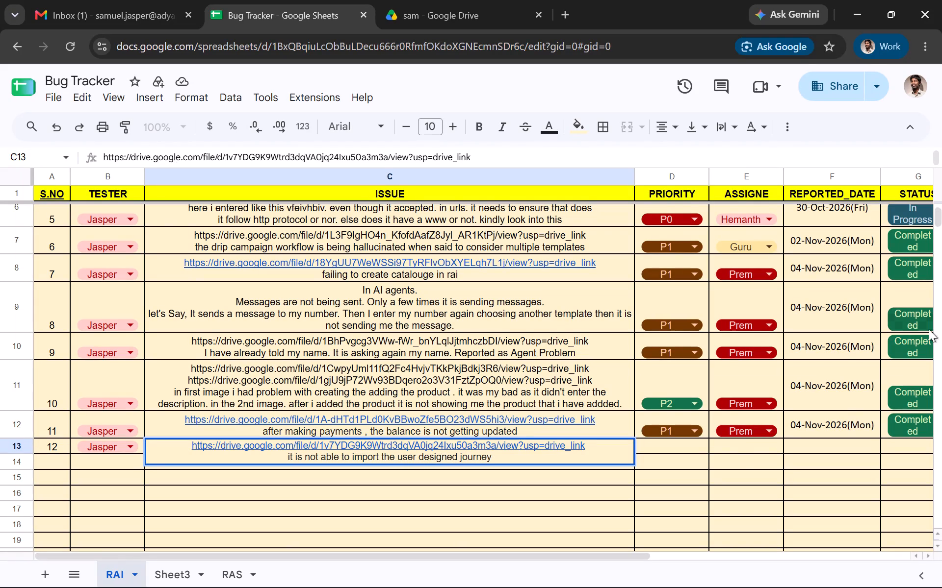
left_click(736, 451)
Copy bug 11's priority P1 into bug 12's priority cell.
left_click(659, 411)
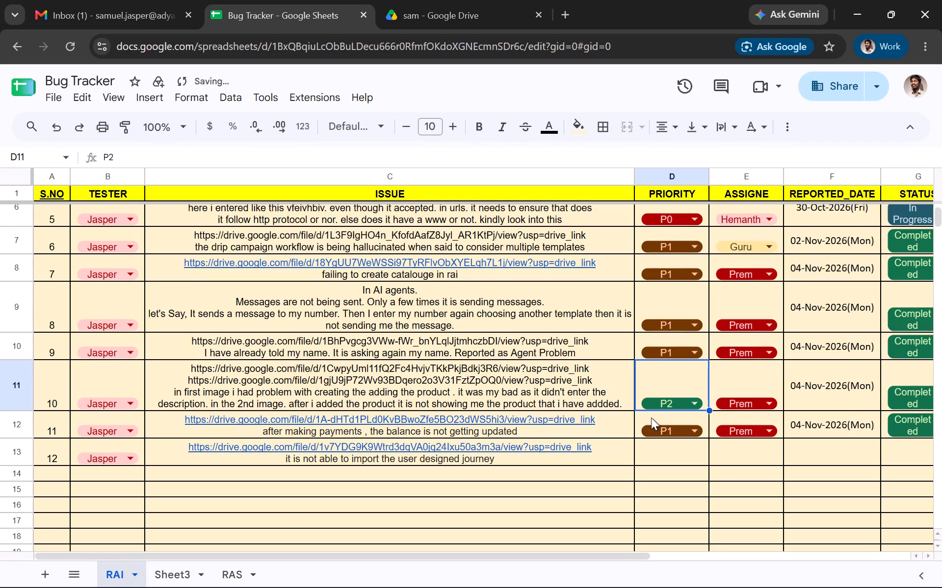
left_click(651, 417)
key("ctrl+c")
left_click(651, 459)
key("ctrl+v")
Copy bug 11's assignee Prem into bug 12's assignee cell.
scroll(651, 459, "left", 1)
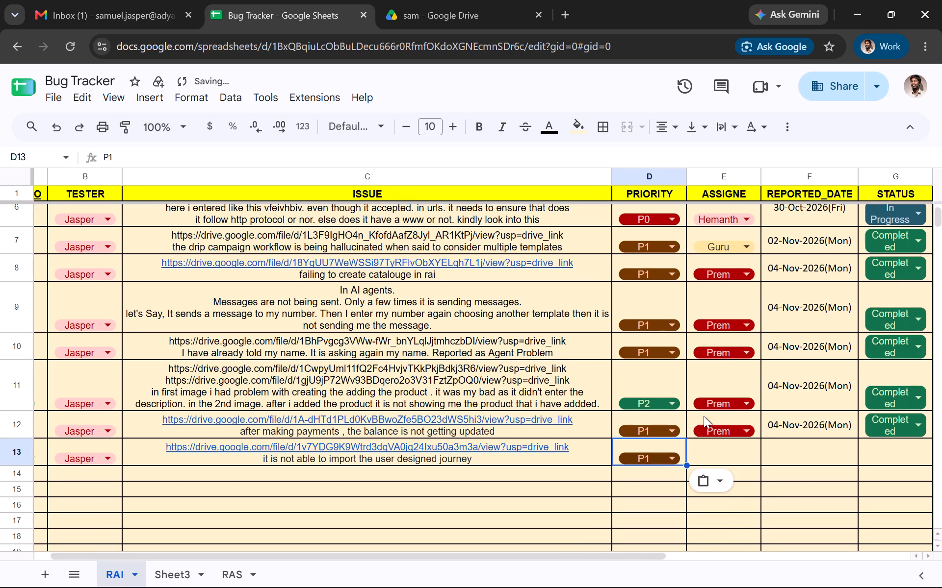
left_click(715, 417)
key("ctrl+c")
left_click(720, 448)
key("ctrl+v")
Copy bug 11's reported date 04-Nov-2026(Mon) into bug 12's reported date cell.
scroll(720, 448, "left", 1)
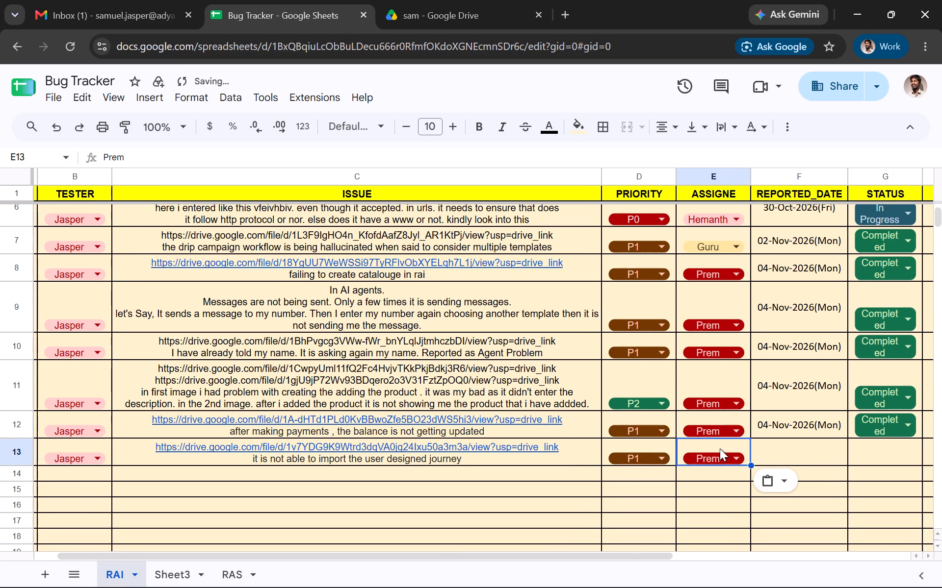
scroll(720, 448, "left", 1)
left_click(765, 428)
key("ctrl+c")
left_click(778, 459)
key("ctrl+v")
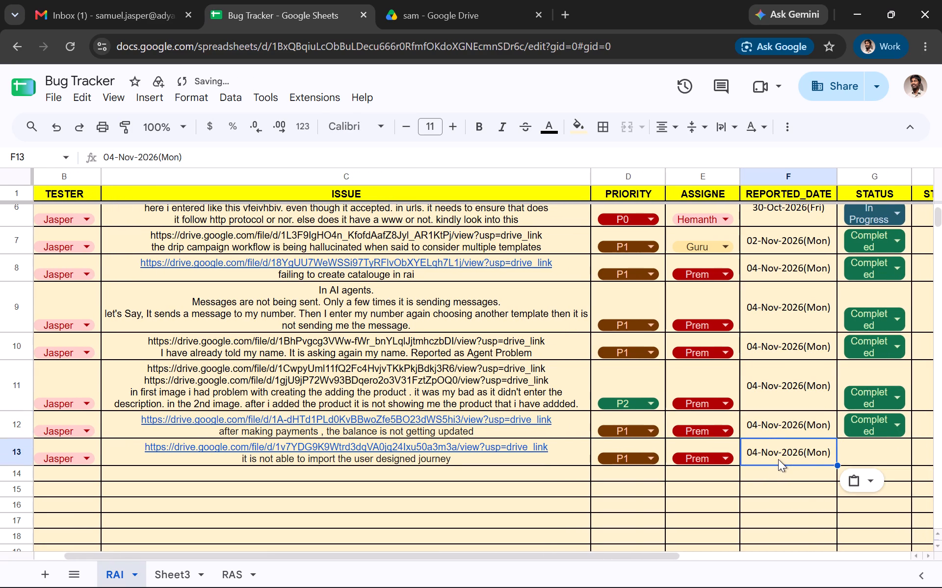
Select bug 11's status cell as the source for bug 12's status.
scroll(778, 459, "left", 1)
left_click(820, 428)
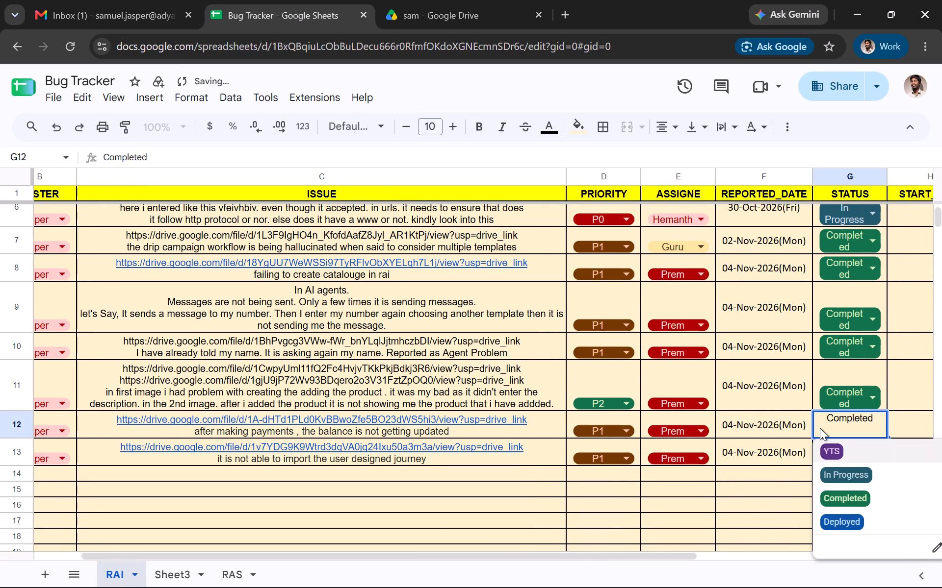